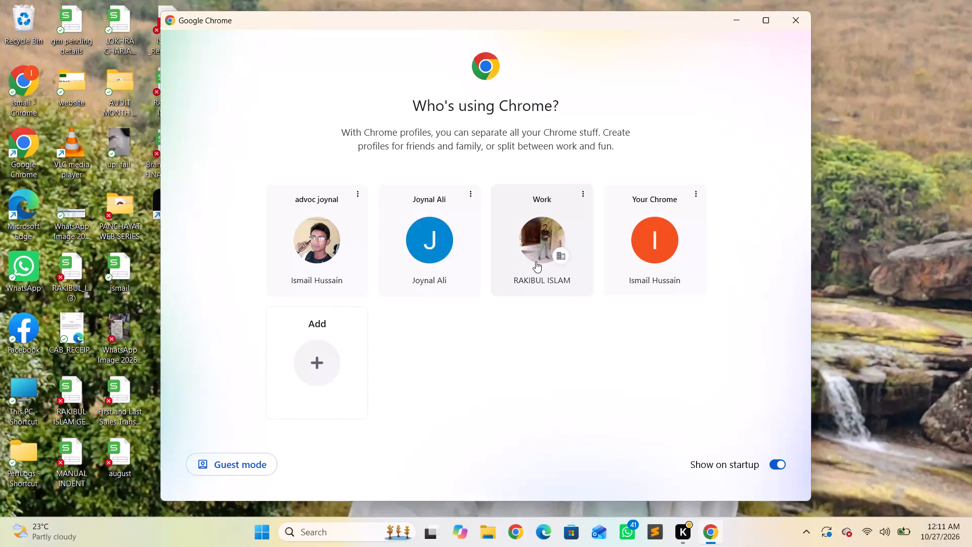
# Open the KRA 2026 spreadsheet in Google Sheets using the Work browser profile.
pyautogui.click(536, 261)
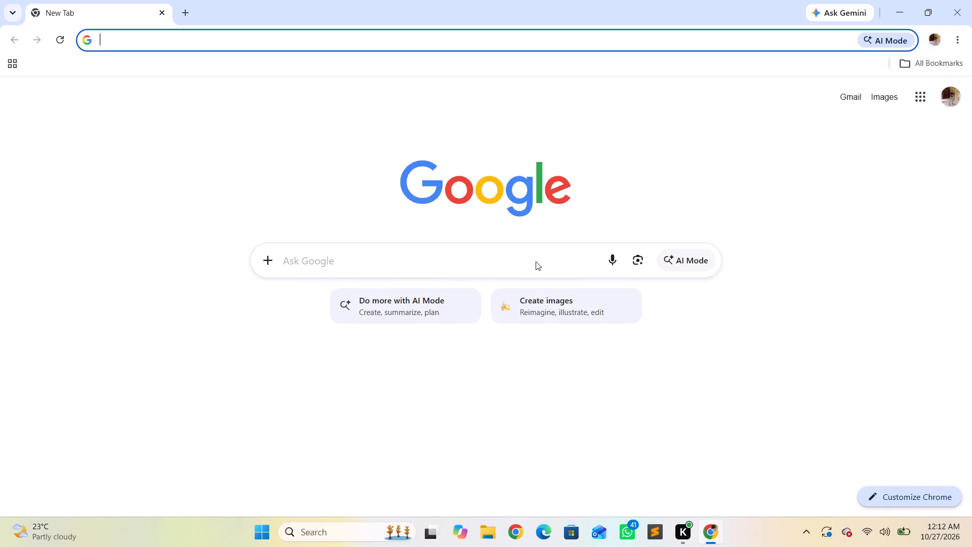
pyautogui.click(914, 98)
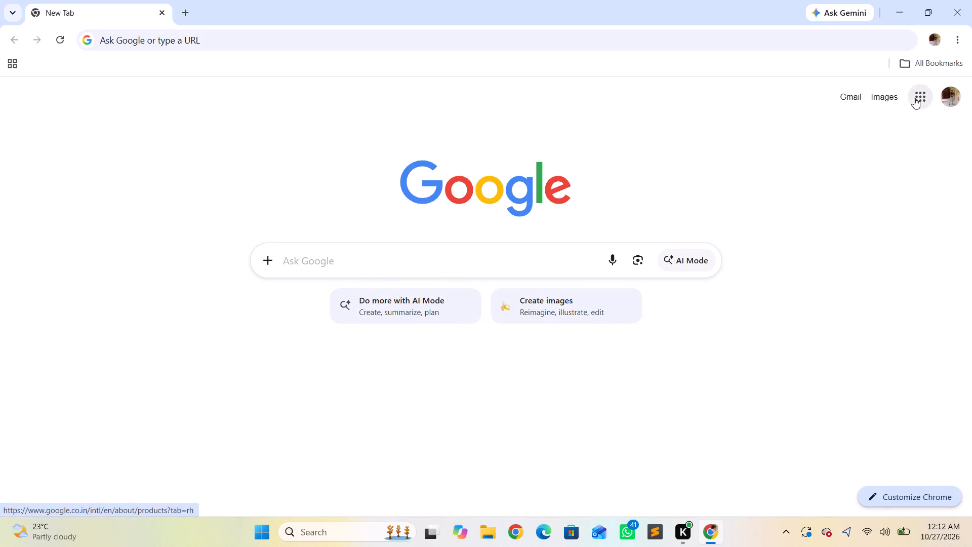
pyautogui.click(919, 248)
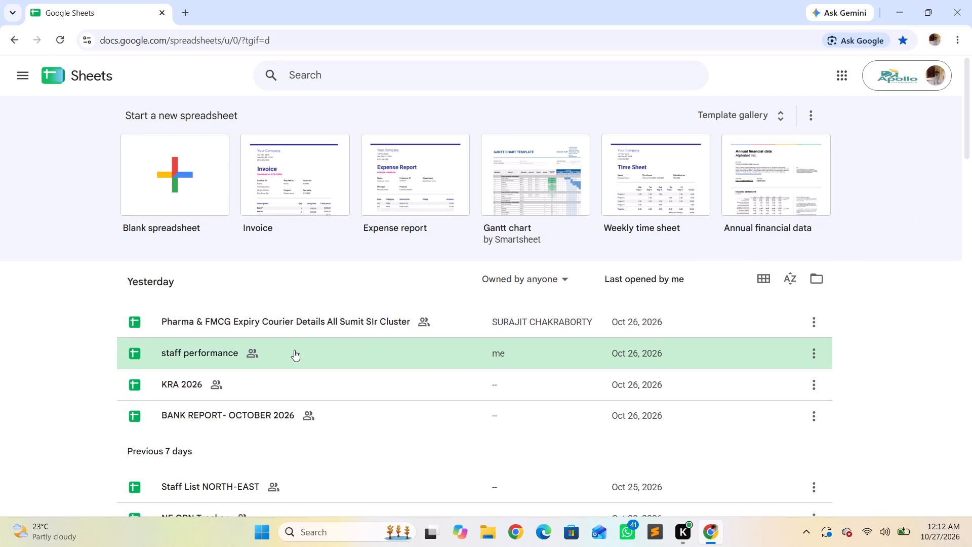
pyautogui.click(227, 381)
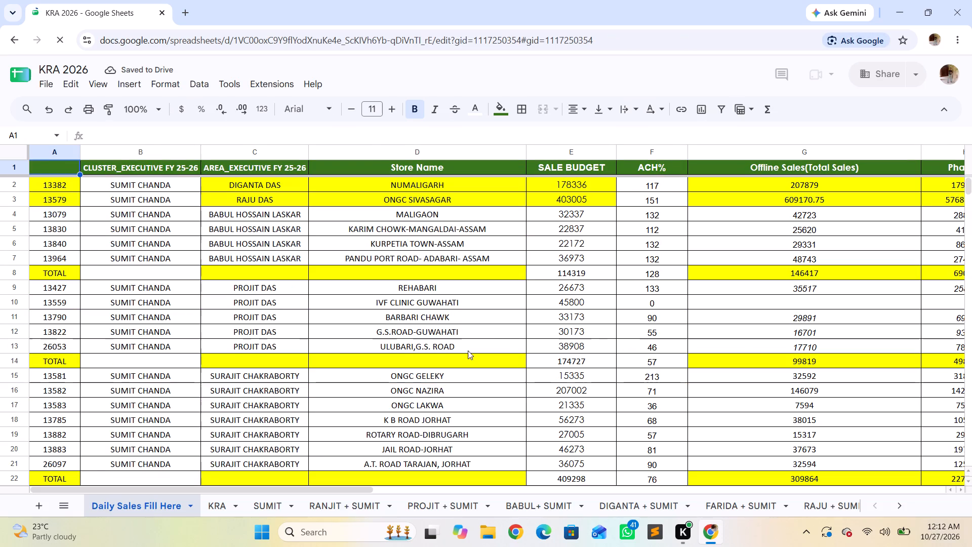
# Clear the Offline Sales through BILL COUNT entries (G23:R30) for the stores from SILPUKURI to DHAKAI PATTY,NAGAON on Daily Sales Fill Here.
pyautogui.scroll(-5, 516, 395)
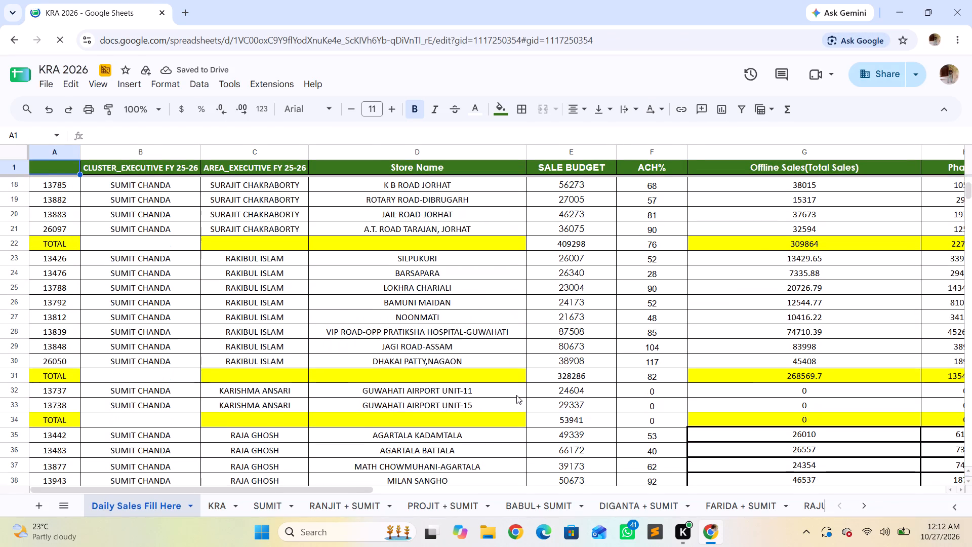
pyautogui.scroll(-1, 516, 395)
pyautogui.click(741, 258)
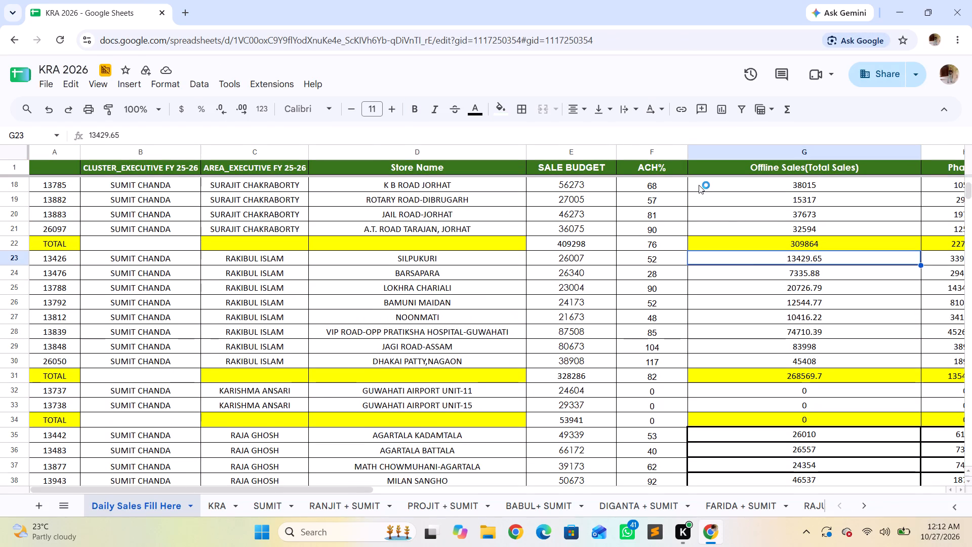
pyautogui.hotkey('shift', 'Down')
pyautogui.hotkey('shift', 'Down')
pyautogui.hotkey('shift', 'Down')
pyautogui.hotkey('shift', 'Down')
pyautogui.hotkey('shift', 'Down')
pyautogui.hotkey('shift', 'Down')
pyautogui.hotkey('shift', 'Down')
pyautogui.hotkey('shift', 'Right')
pyautogui.hotkey('shift', 'Right')
pyautogui.hotkey('shift', 'Right')
pyautogui.hotkey('shift', 'Right')
pyautogui.hotkey('shift', 'Right')
pyautogui.hotkey('shift', 'Right')
pyautogui.hotkey('shift', 'Right')
pyautogui.hotkey('shift', 'Right')
pyautogui.hotkey('shift', 'Right')
pyautogui.hotkey('shift', 'Right')
pyautogui.hotkey('shift', 'Right')
pyautogui.hotkey('shift', 'Right')
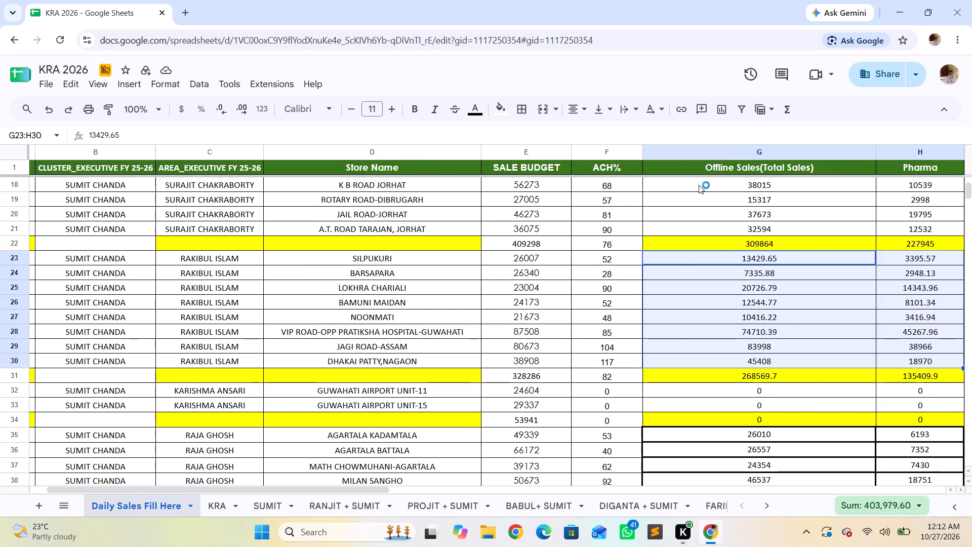
pyautogui.hotkey('shift', 'Right')
pyautogui.hotkey('shift', 'Right')
pyautogui.hotkey('shift', 'Right')
pyautogui.hotkey('shift', 'Left')
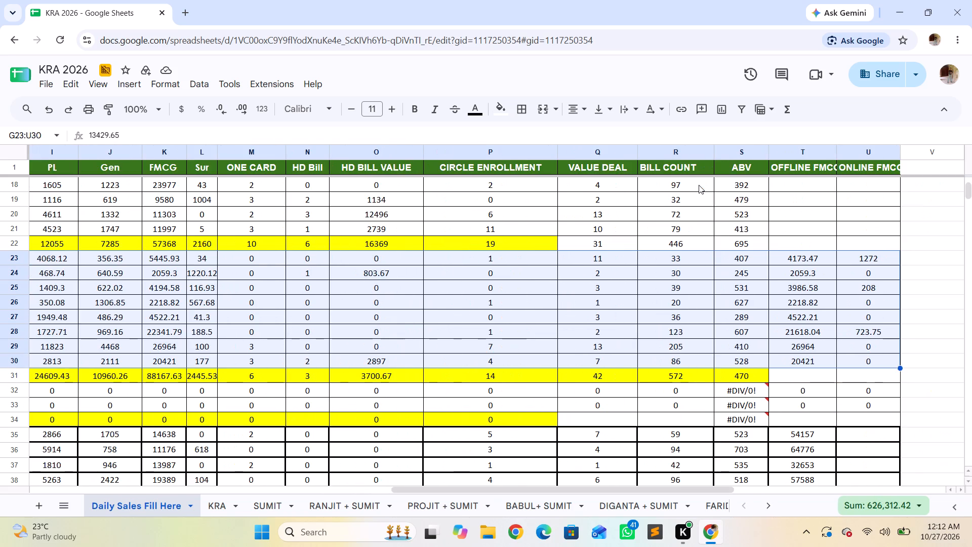
pyautogui.hotkey('shift', 'Left')
pyautogui.hotkey('shift', 'Left')
pyautogui.hotkey('shift', 'Left')
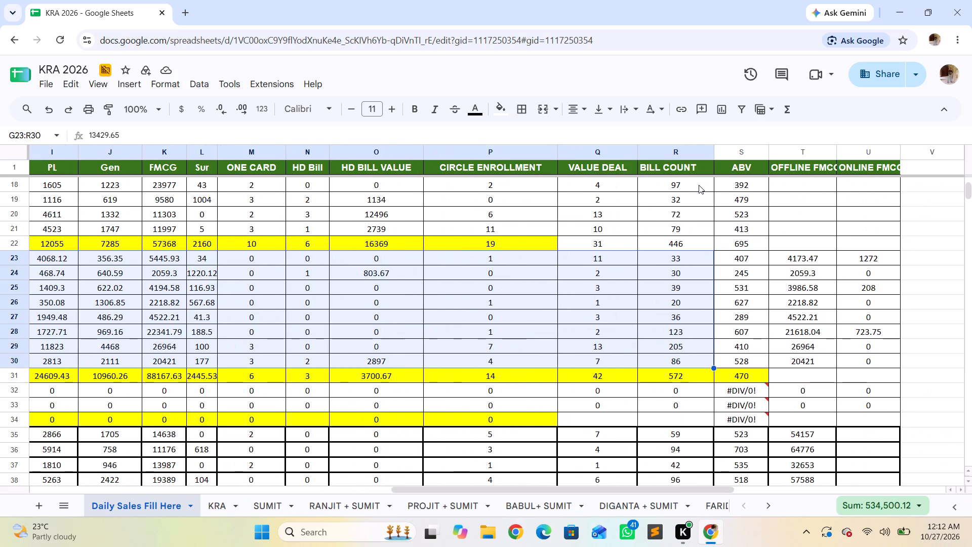
pyautogui.press('Delete')
# Clear the OFFLINE FMCG and ONLINE FMCG entries (T23:U30) for the same stores, SILPUKURI to DHAKAI PATTY,NAGAON.
pyautogui.press('Right')
pyautogui.press('Right')
pyautogui.press('Right')
pyautogui.press('Right')
pyautogui.press('Right')
pyautogui.press('Right')
pyautogui.press('Right')
pyautogui.press('Right')
pyautogui.press('Right')
pyautogui.press('Right')
pyautogui.press('Right')
pyautogui.press('Right')
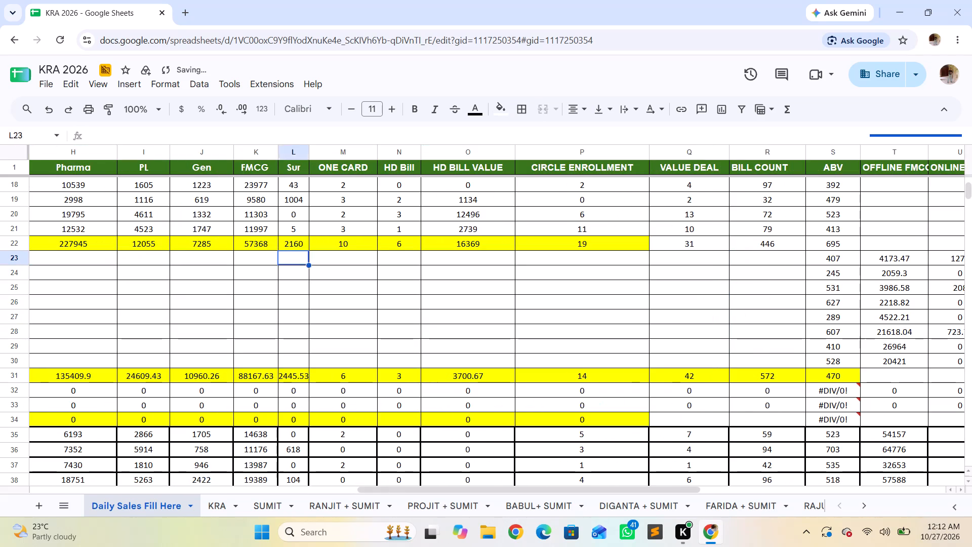
pyautogui.press('Right')
pyautogui.hotkey('shift', 'Down')
pyautogui.hotkey('shift', 'Down')
pyautogui.hotkey('shift', 'Down')
pyautogui.hotkey('shift', 'Down')
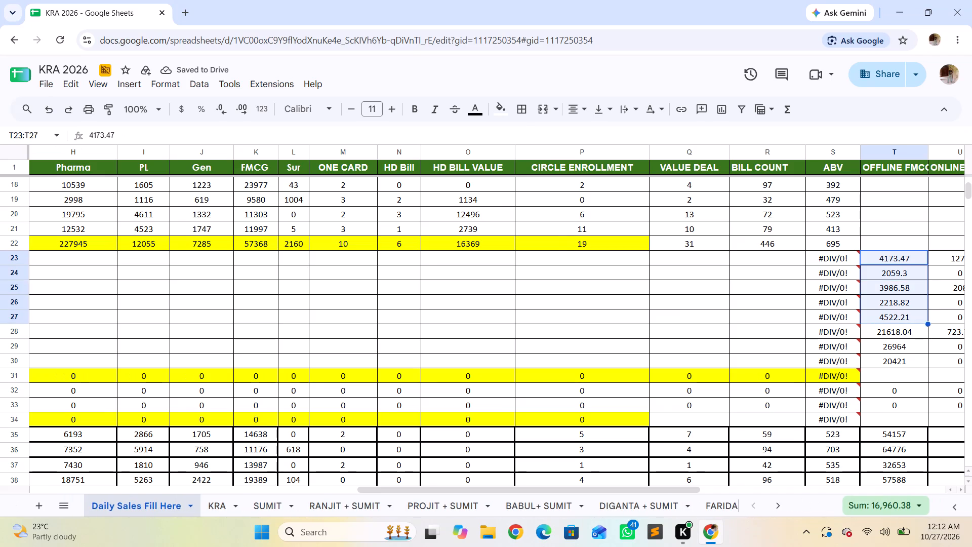
pyautogui.hotkey('shift', 'Down')
pyautogui.hotkey('shift', 'Down')
pyautogui.hotkey('shift', 'Down')
pyautogui.hotkey('shift', 'Right')
pyautogui.hotkey('shift', 'Right')
pyautogui.hotkey('shift', 'Left')
pyautogui.press('Delete')
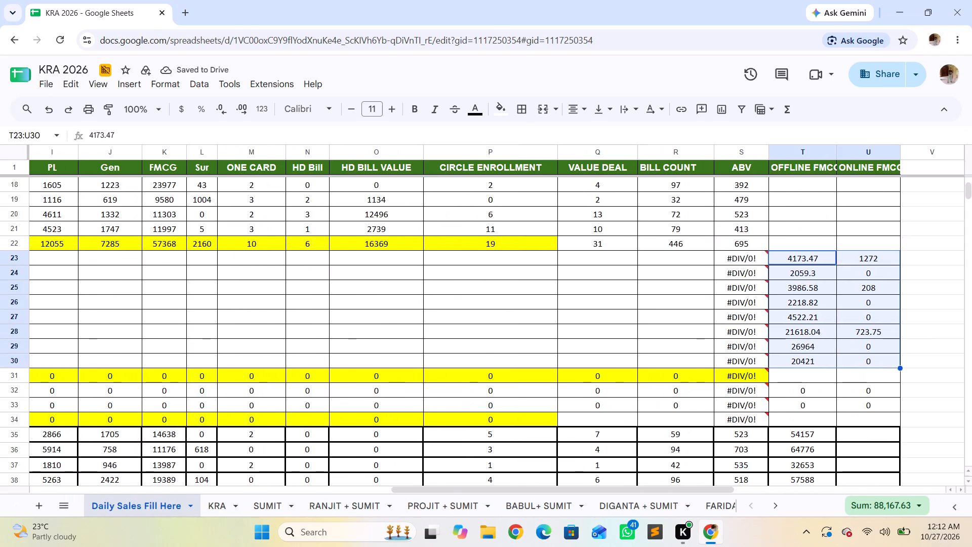
# In the LOKHRA CHARIALI row, enter 24190 as Offline Sales and correct it to 27070.04.
pyautogui.press('Left')
pyautogui.press('Left')
pyautogui.press('Left')
pyautogui.press('Left')
pyautogui.press('Left')
pyautogui.press('Left')
pyautogui.press('Left')
pyautogui.press('Left')
pyautogui.press('Left')
pyautogui.press('Left')
pyautogui.press('Left')
pyautogui.press('Left')
pyautogui.press('Left')
pyautogui.press('Left')
pyautogui.press('Left')
pyautogui.press('Left')
pyautogui.press('Left')
pyautogui.press('Left')
pyautogui.press('Left')
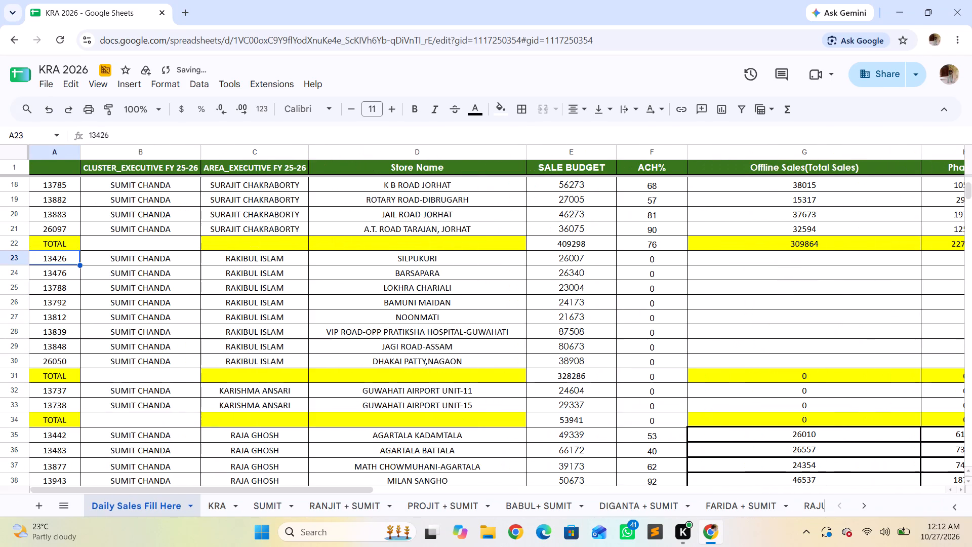
pyautogui.press('Right')
pyautogui.press('Right')
pyautogui.press('Right')
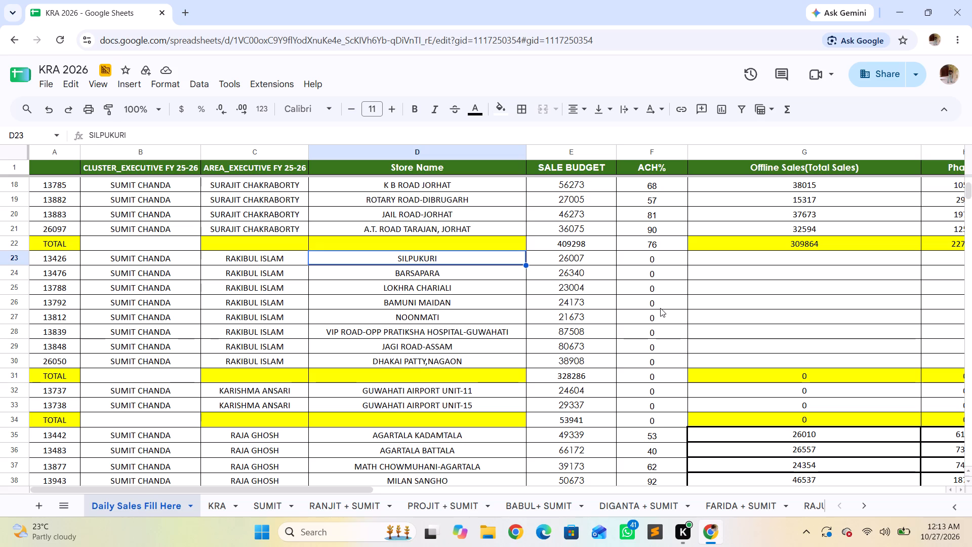
pyautogui.press('Down')
pyautogui.press('Down')
pyautogui.press('Right')
pyautogui.press('Right')
pyautogui.press('Right')
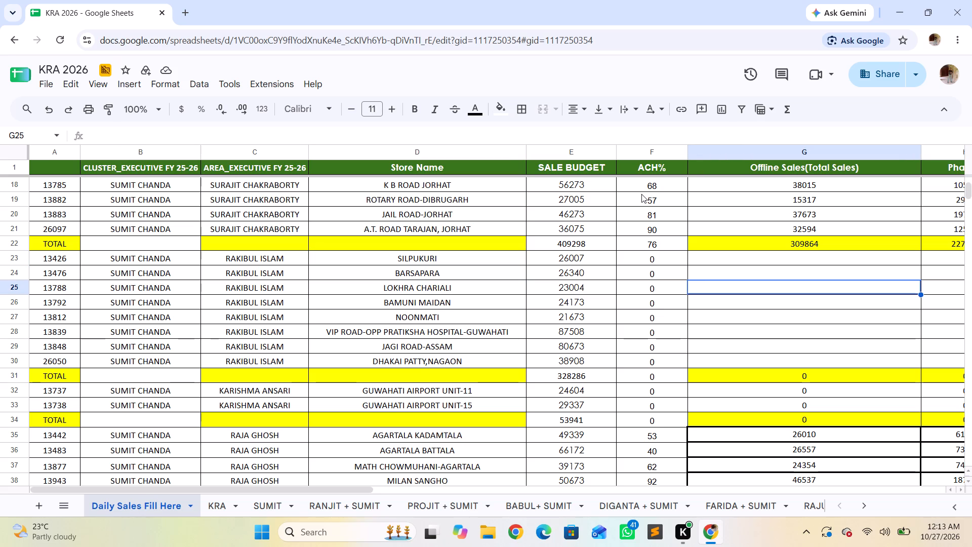
pyautogui.write('24190')
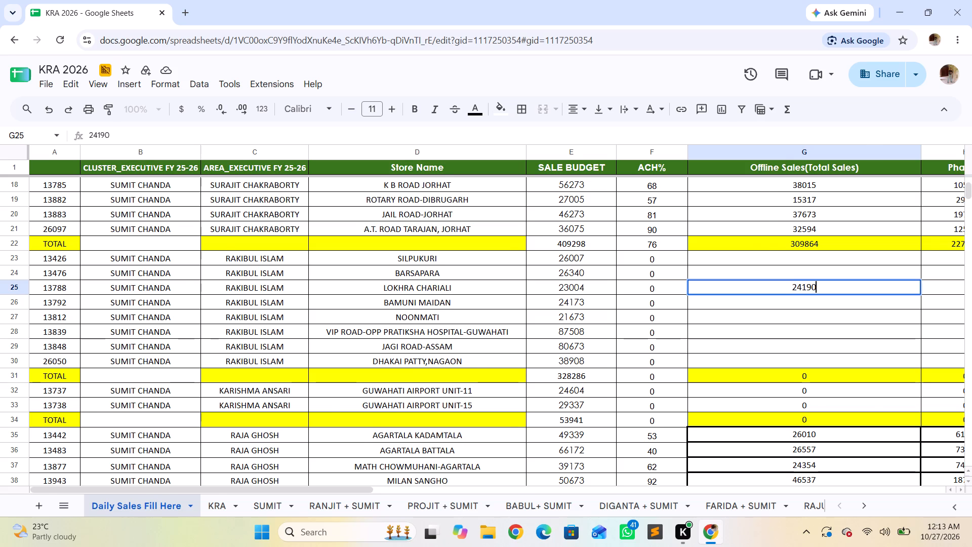
pyautogui.press('Right')
pyautogui.press('Left')
pyautogui.write('27')
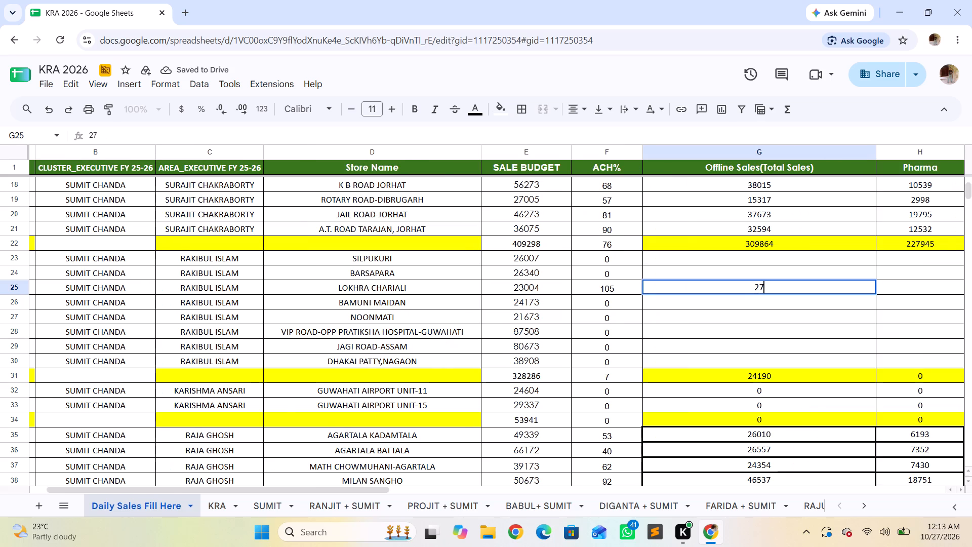
pyautogui.write('070.04')
pyautogui.press('Right')
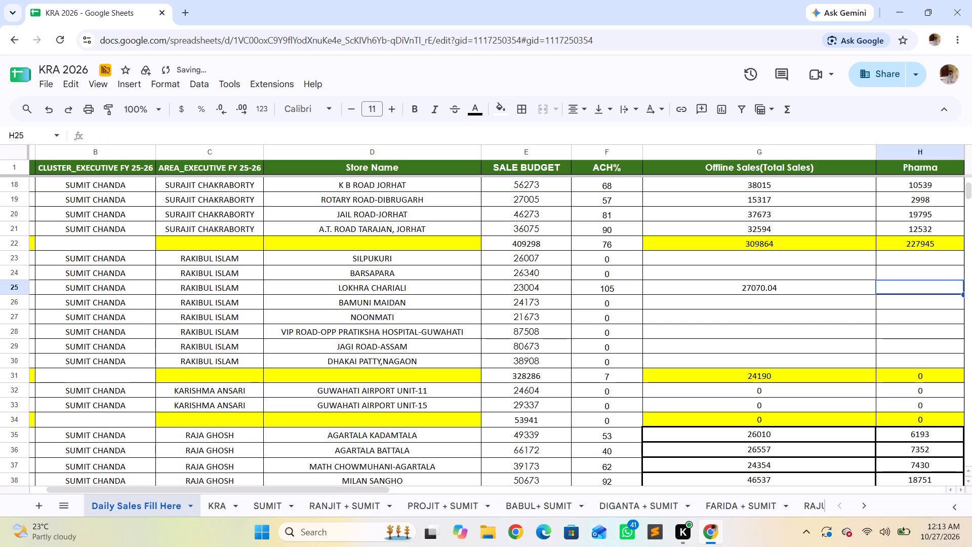
# Enter LOKHRA CHARIALI's category sales: Pharma 18778.38, PL 2196.91, Gen 500.97, FMCG 5461.03 and Sur 132.75.
pyautogui.write('18778.38')
pyautogui.press('Right')
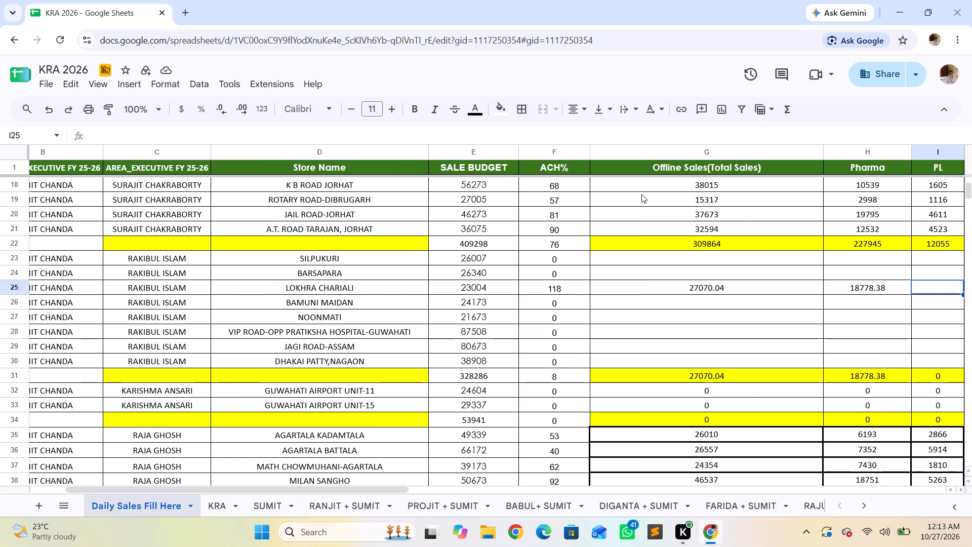
pyautogui.write('2196.')
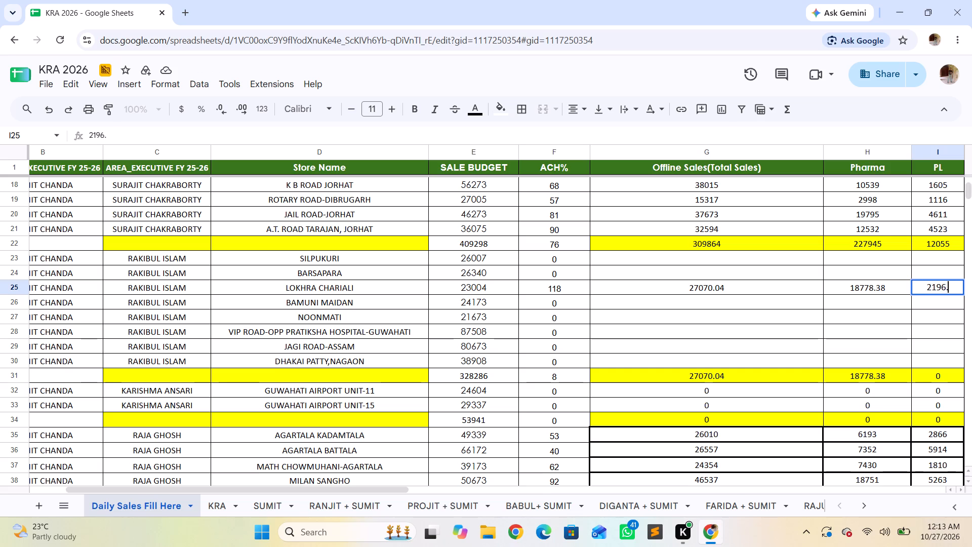
pyautogui.write('91')
pyautogui.press('Right')
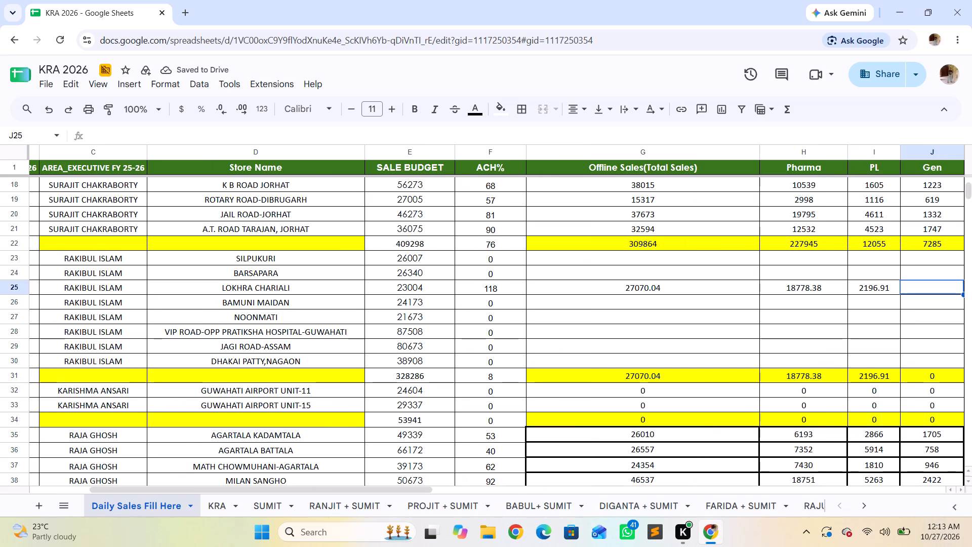
pyautogui.write('500.97')
pyautogui.press('Right')
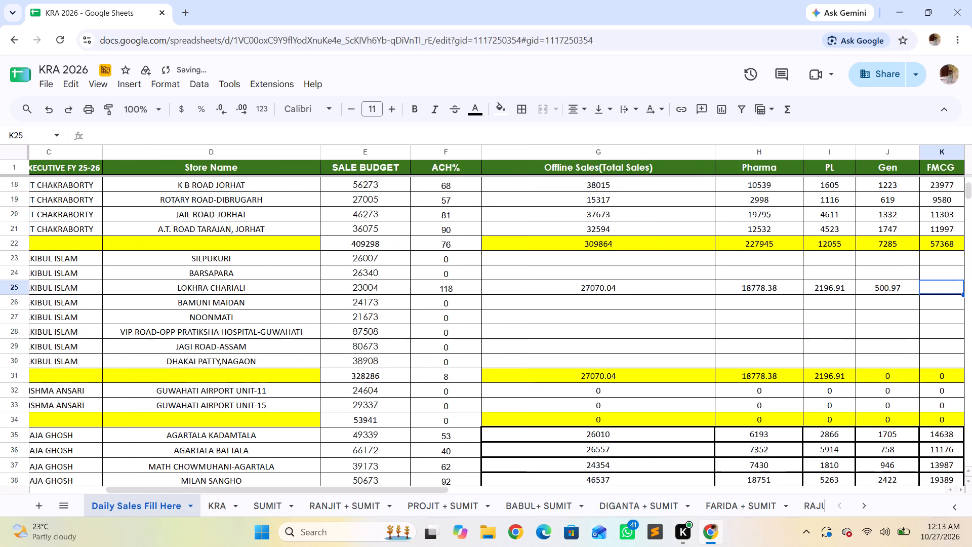
pyautogui.write('5461.03')
pyautogui.press('Right')
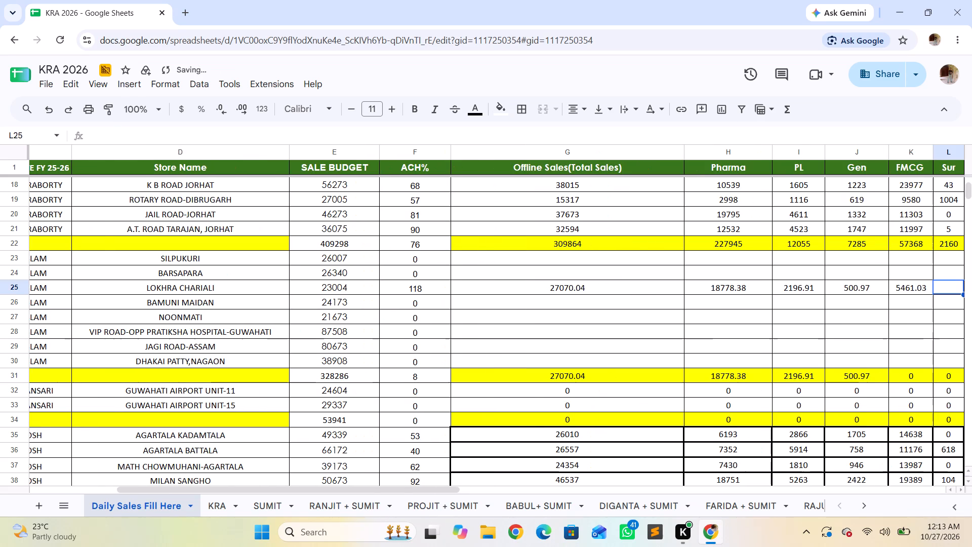
pyautogui.write('132.75')
pyautogui.press('Right')
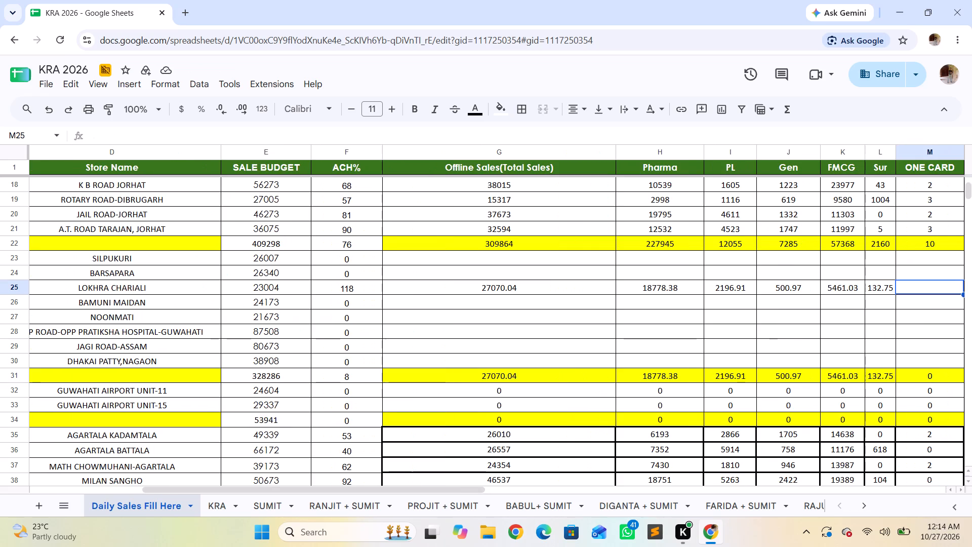
# Enter LOKHRA CHARIALI's ONE CARD 2, HD Bill 2, HD BILL VALUE 11326.80, CIRCLE ENROLLMENT 0, VALUE DEAL 4 and BILL COUNT 41.
pyautogui.press('2')
pyautogui.press('Right')
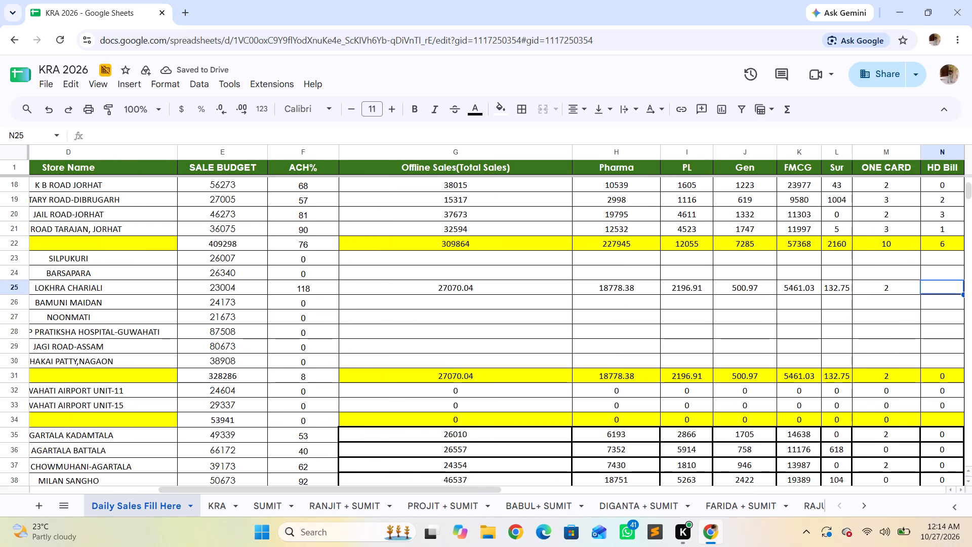
pyautogui.press('2')
pyautogui.press('Right')
pyautogui.write('11')
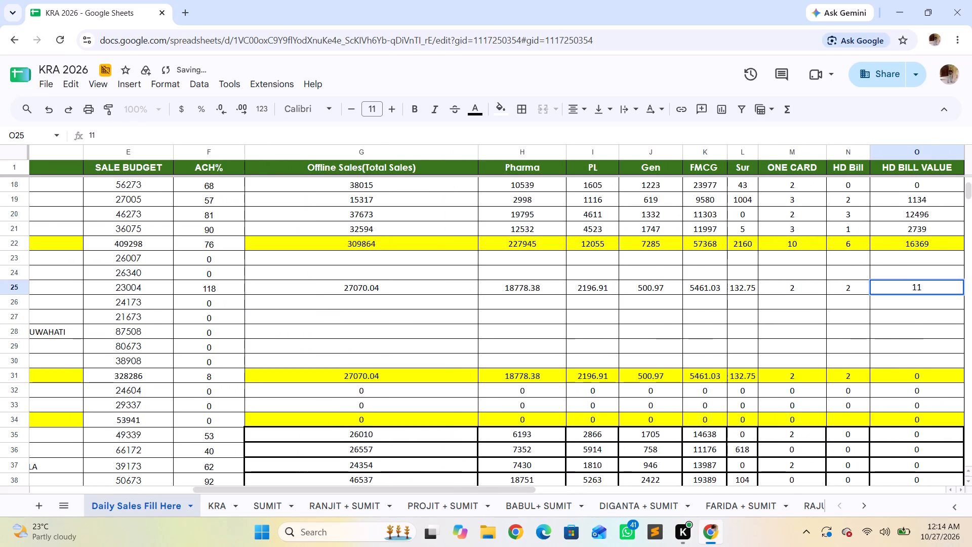
pyautogui.write('326.80')
pyautogui.press('Right')
pyautogui.press('0')
pyautogui.press('Right')
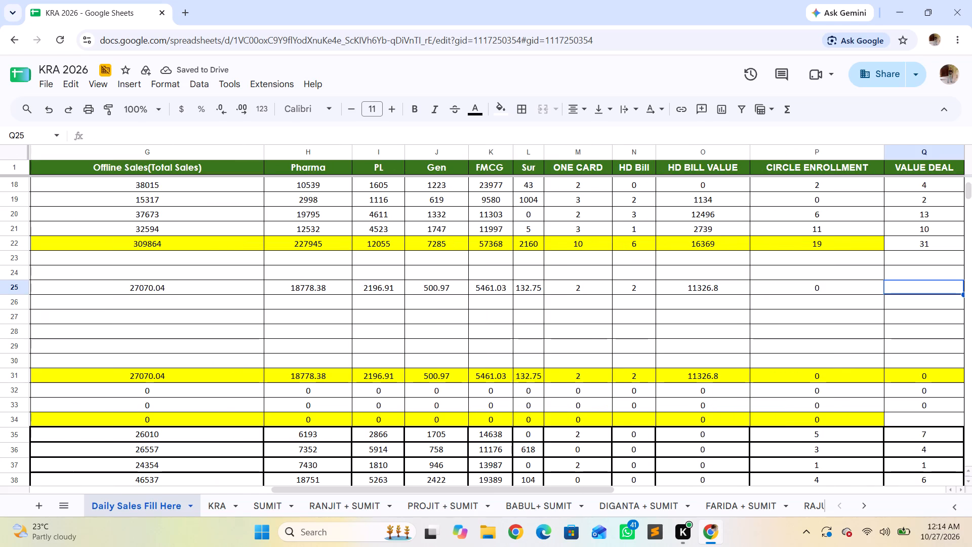
pyautogui.press('4')
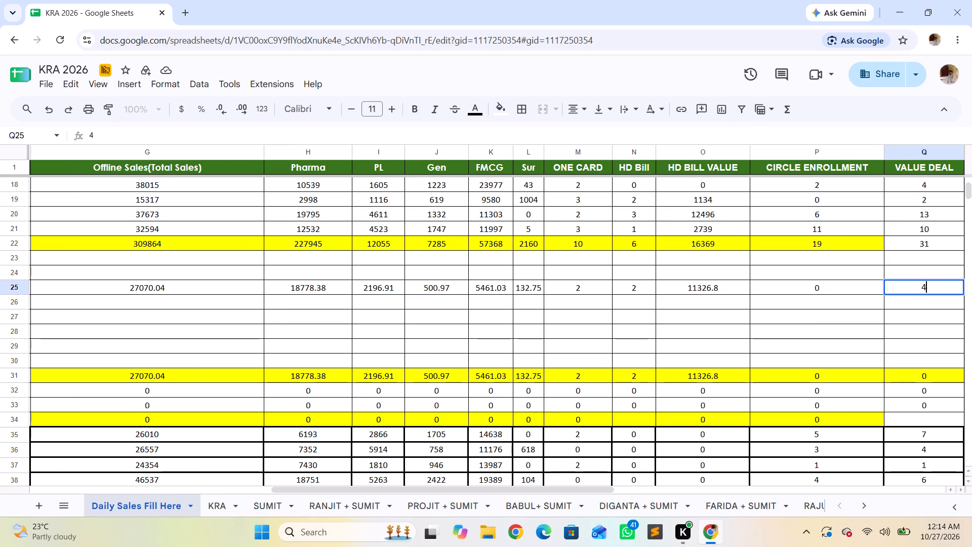
pyautogui.press('Right')
pyautogui.write('41')
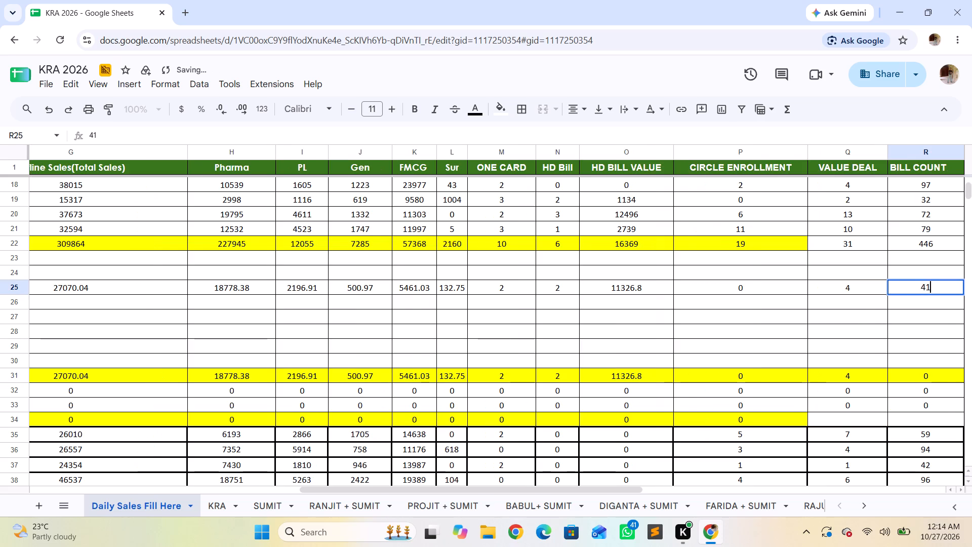
pyautogui.press('Right')
# Enter LOKHRA CHARIALI's OFFLINE FMCG 4263.52 and ONLINE FMCG 1197.51.
pyautogui.press('Right')
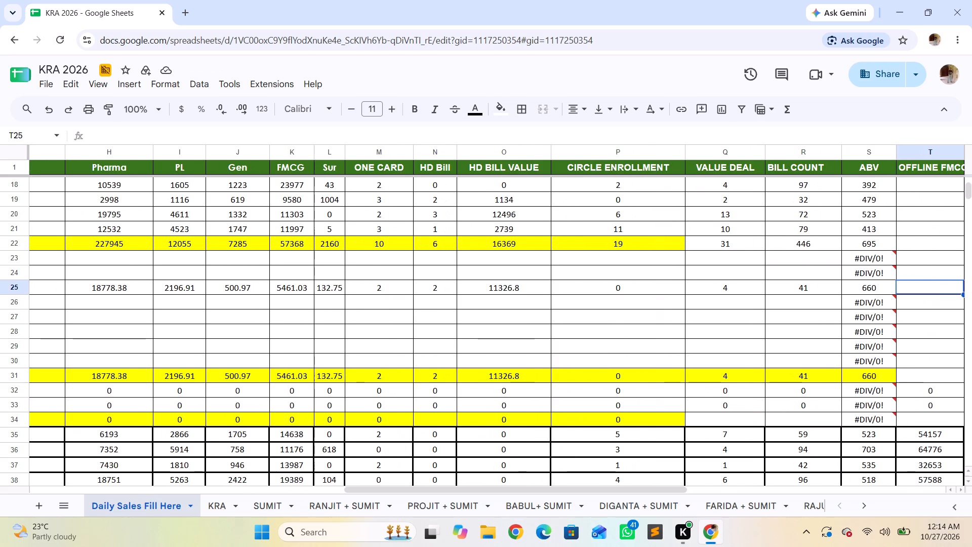
pyautogui.click(641, 194)
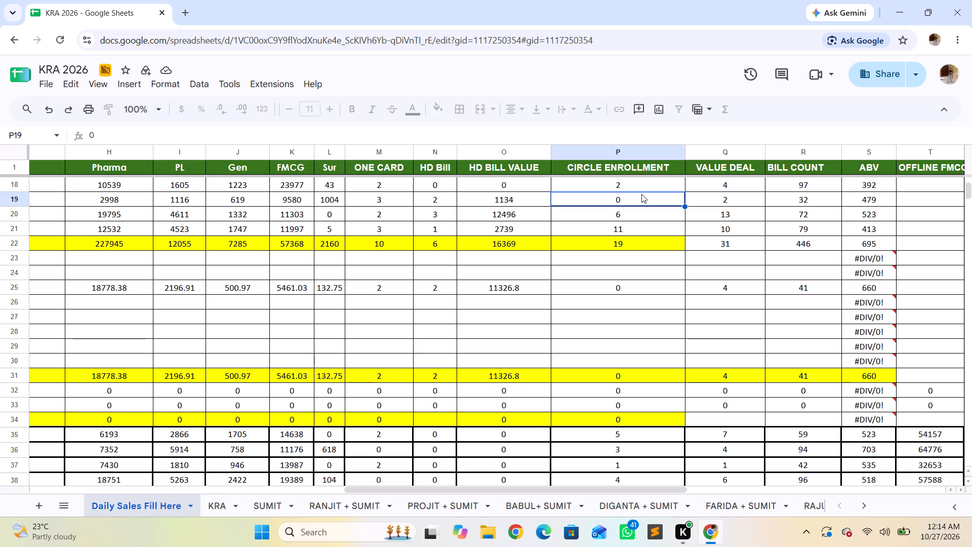
pyautogui.hscroll(1, 667, 292)
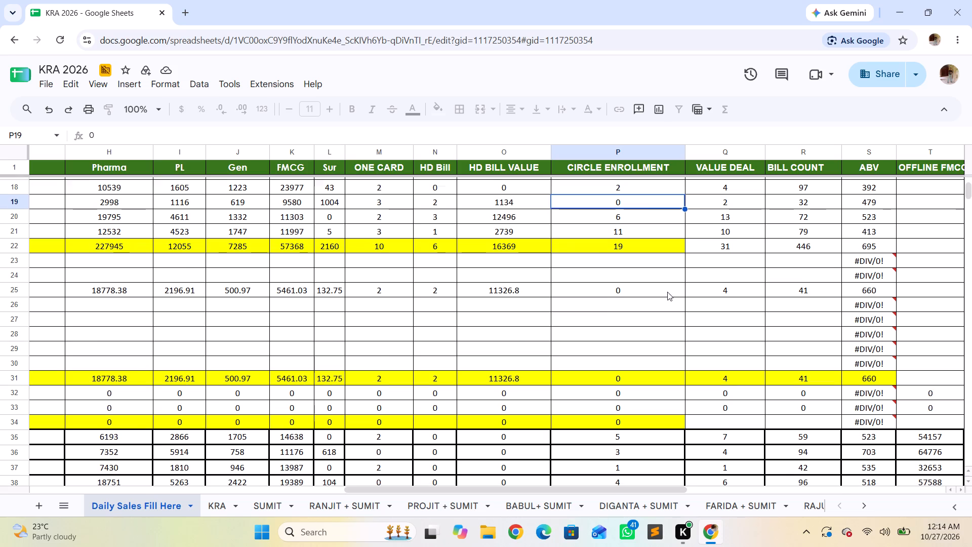
pyautogui.hscroll(1, 667, 292)
pyautogui.click(820, 296)
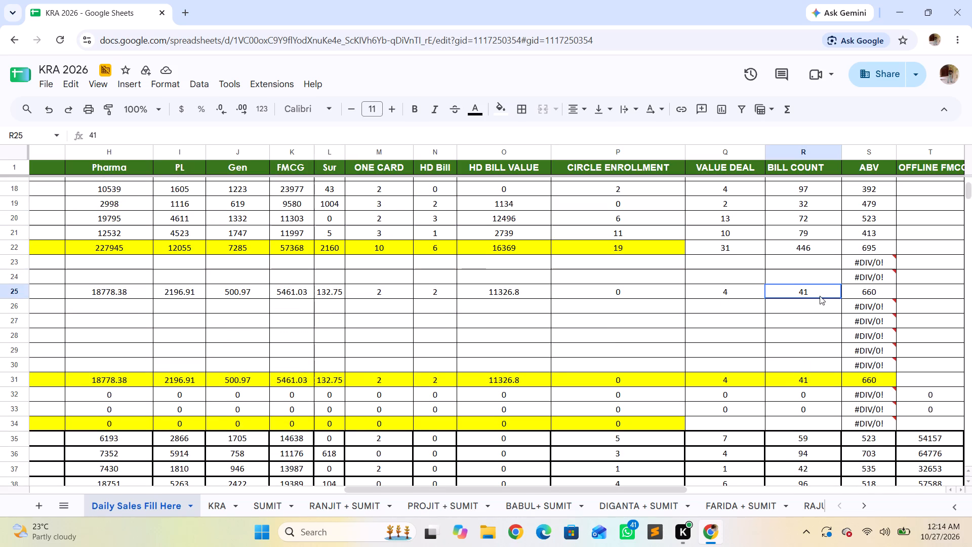
pyautogui.press('Right')
pyautogui.press('Right')
pyautogui.press('Right')
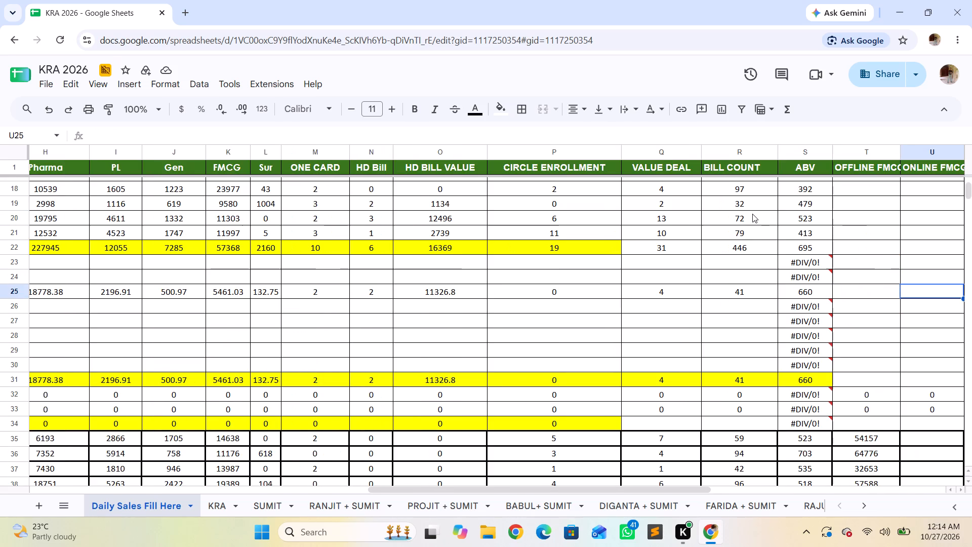
pyautogui.press('Left')
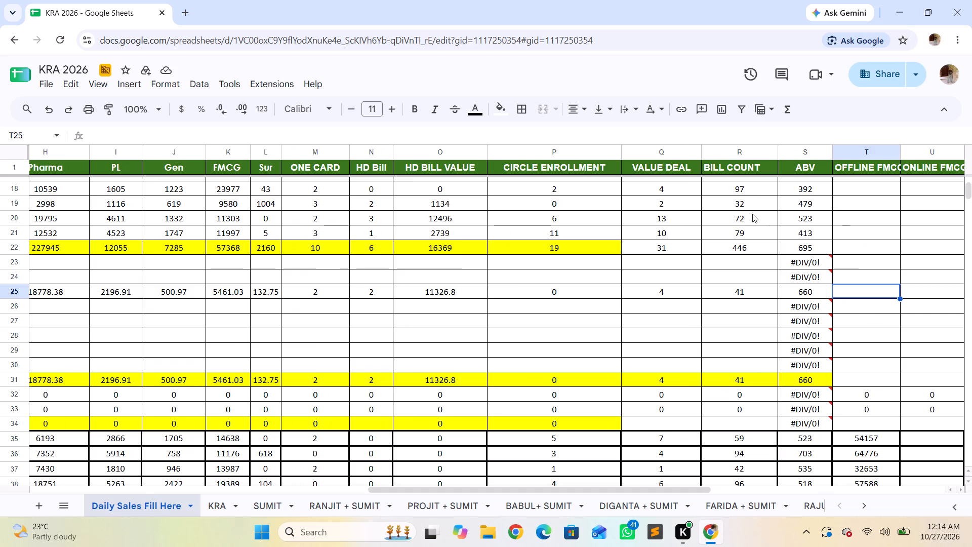
pyautogui.write('4263.52')
pyautogui.press('Right')
pyautogui.write('1197.51')
pyautogui.press('Right')
# In the BARSAPARA row, enter 25830.02 as Offline Sales.
pyautogui.press('Left')
pyautogui.press('Left')
pyautogui.press('Left')
pyautogui.press('Left')
pyautogui.press('Left')
pyautogui.press('Left')
pyautogui.press('Left')
pyautogui.press('Left')
pyautogui.press('Left')
pyautogui.press('Left')
pyautogui.press('Left')
pyautogui.press('Left')
pyautogui.press('Left')
pyautogui.press('Left')
pyautogui.press('Left')
pyautogui.press('Left')
pyautogui.press('Left')
pyautogui.press('Left')
pyautogui.press('Left')
pyautogui.press('Left')
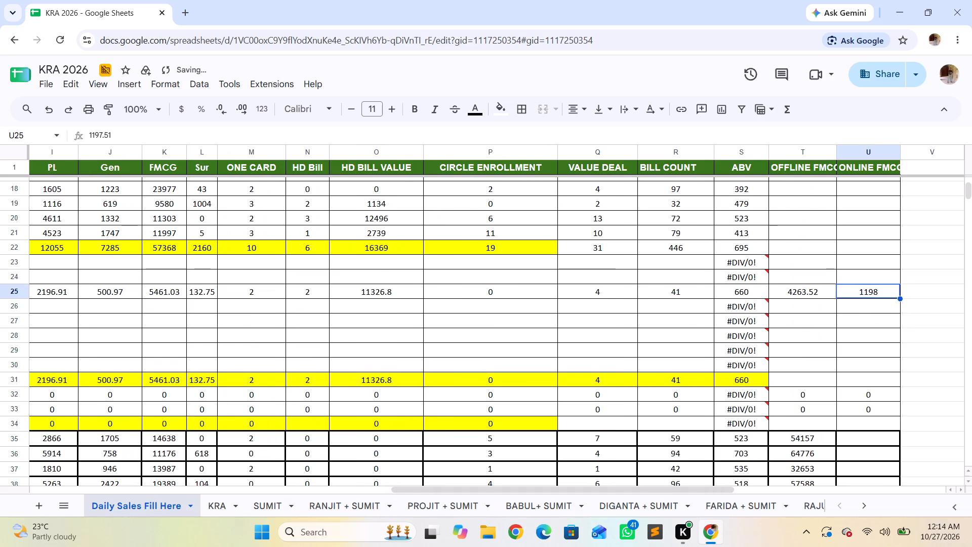
pyautogui.press('Right')
pyautogui.press('Right')
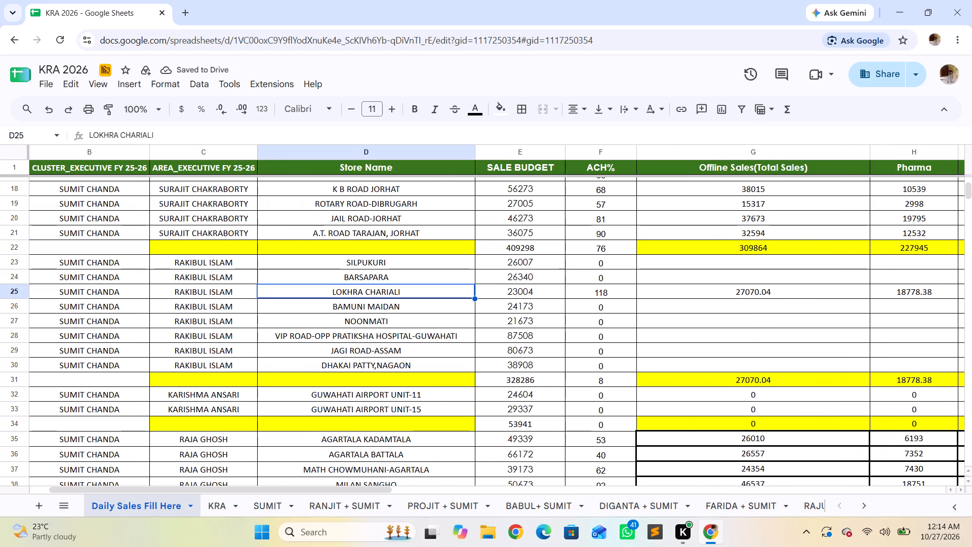
pyautogui.press('Down')
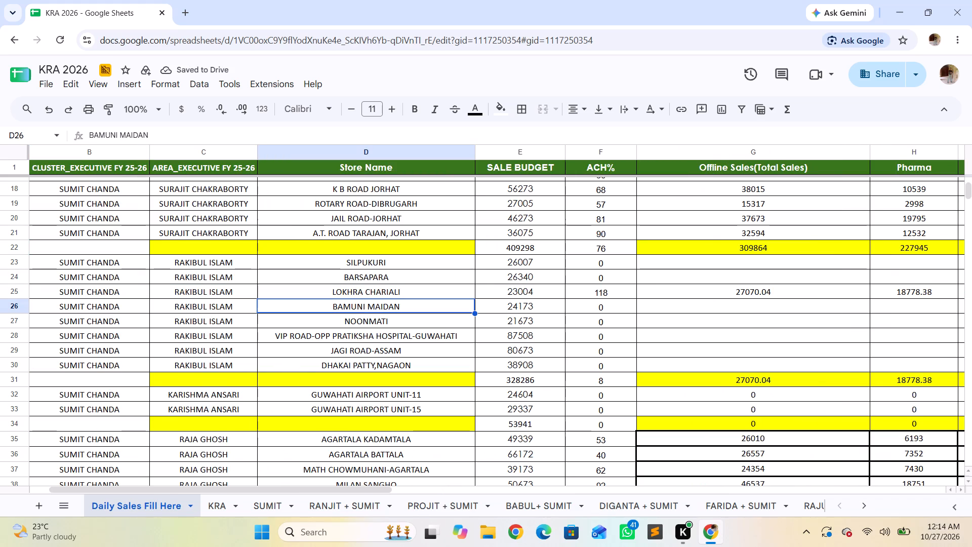
pyautogui.press('Up')
pyautogui.press('Up')
pyautogui.press('Right')
pyautogui.press('Right')
pyautogui.press('Right')
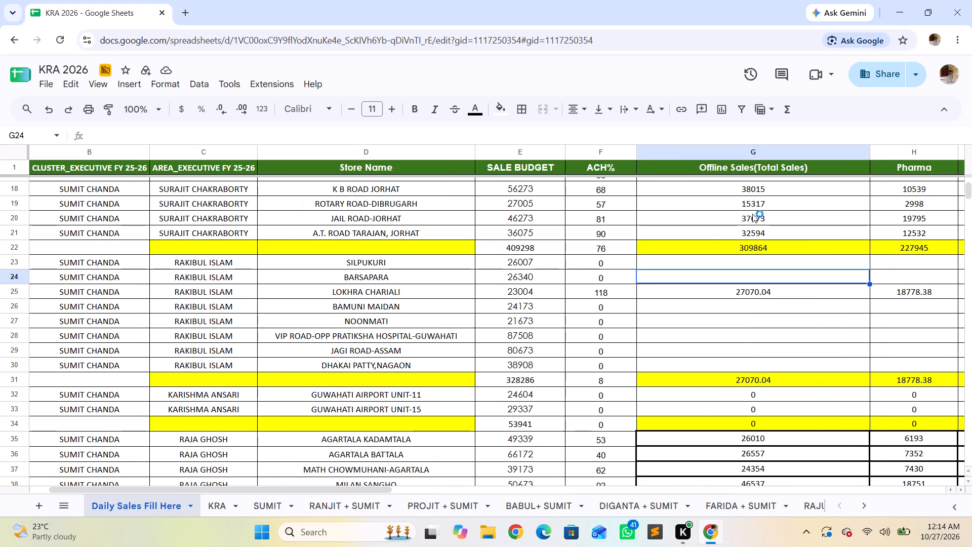
pyautogui.write('25830.02')
pyautogui.press('Right')
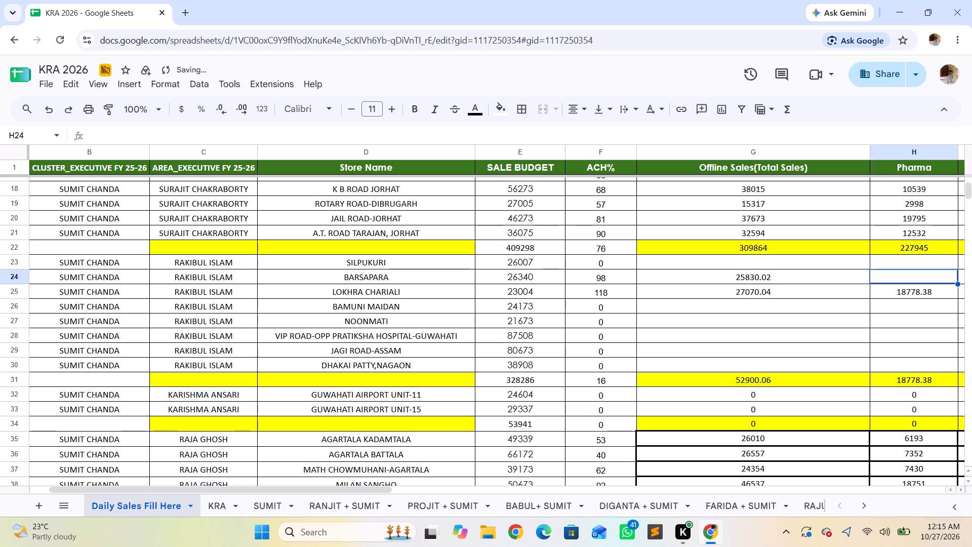
# Enter BARSAPARA's category sales: Pharma 10421.28, PL 3349.53, Gen 2854.02, FMCG 7940.29 and Sur 668.90, copying the FMCG value for reuse.
pyautogui.write('10421.28')
pyautogui.press('Right')
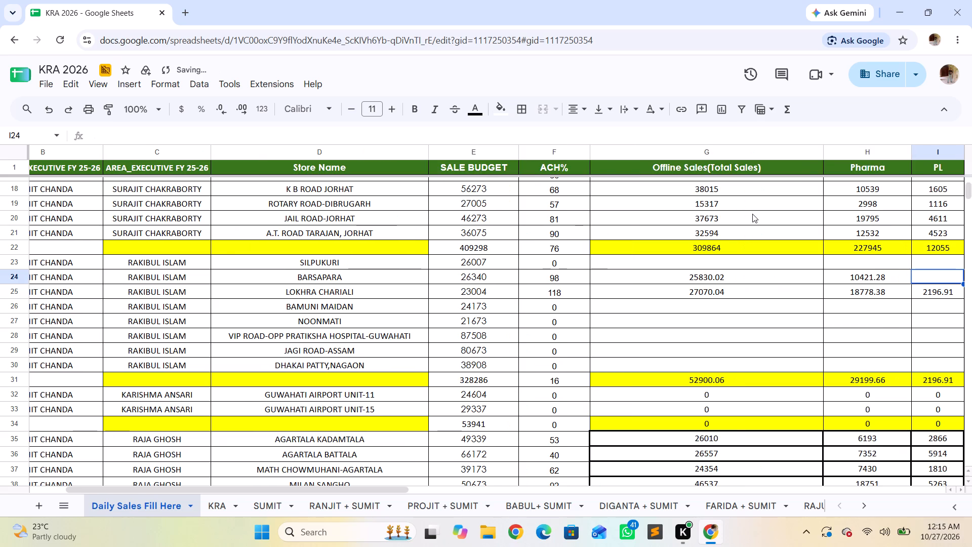
pyautogui.write('3349.53')
pyautogui.press('Right')
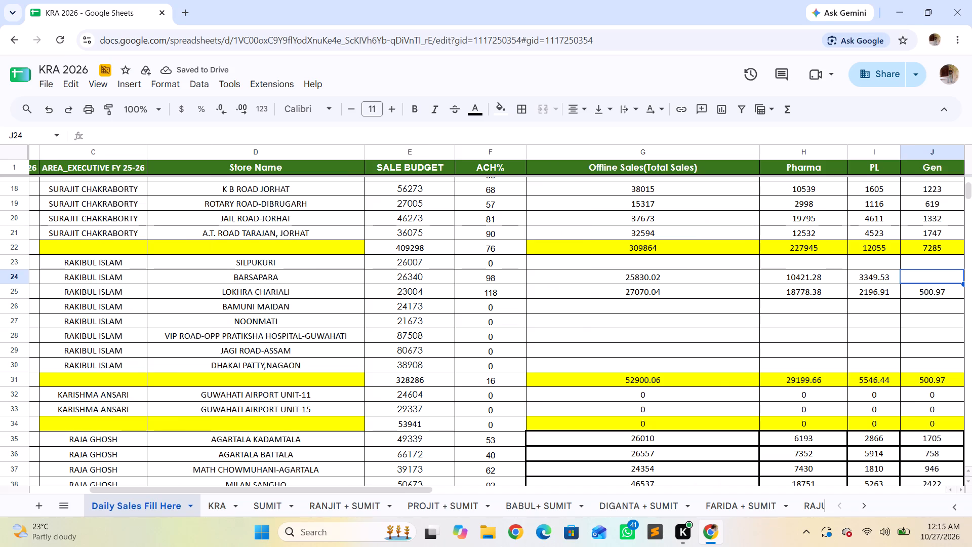
pyautogui.write('2854.02')
pyautogui.press('Right')
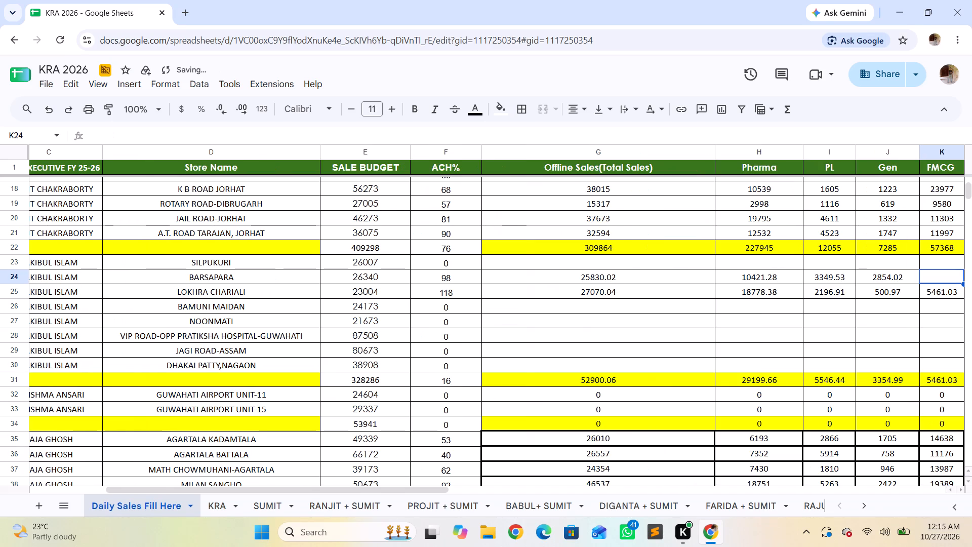
pyautogui.write('7940.')
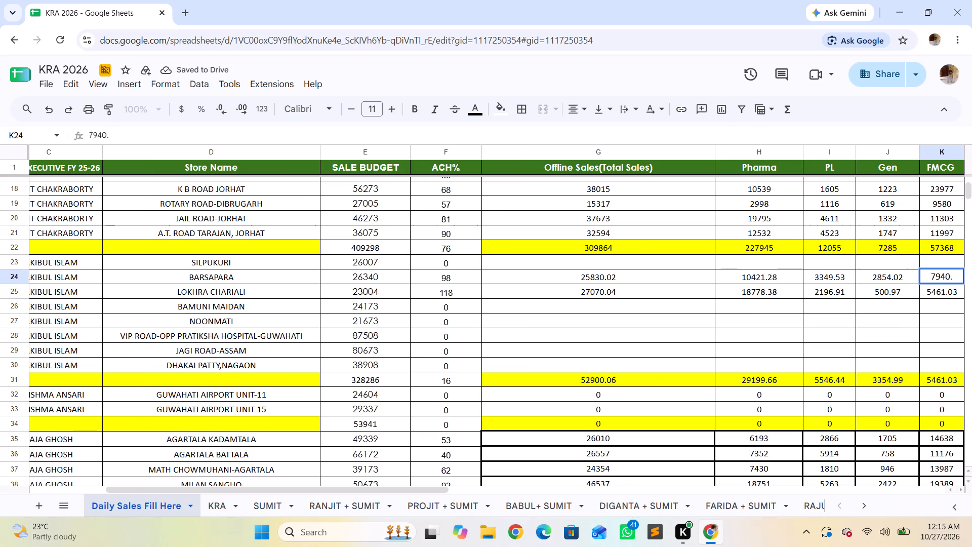
pyautogui.write('29')
pyautogui.press('Right')
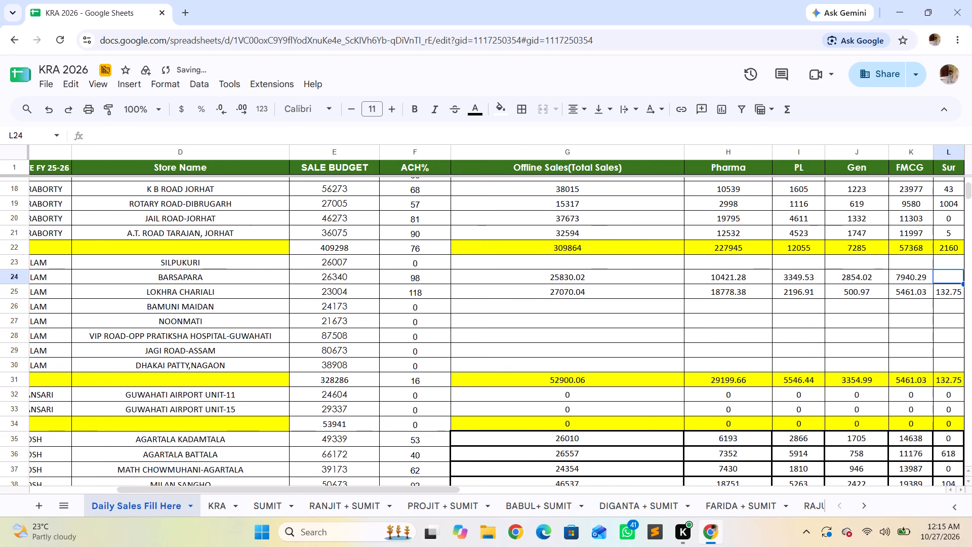
pyautogui.press('Left')
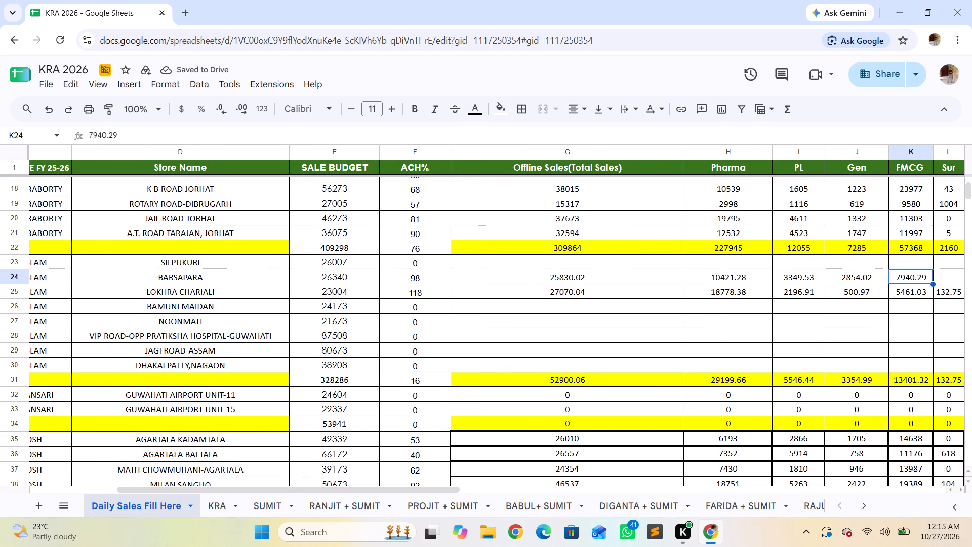
pyautogui.hotkey('ctrl', 'c')
pyautogui.press('Right')
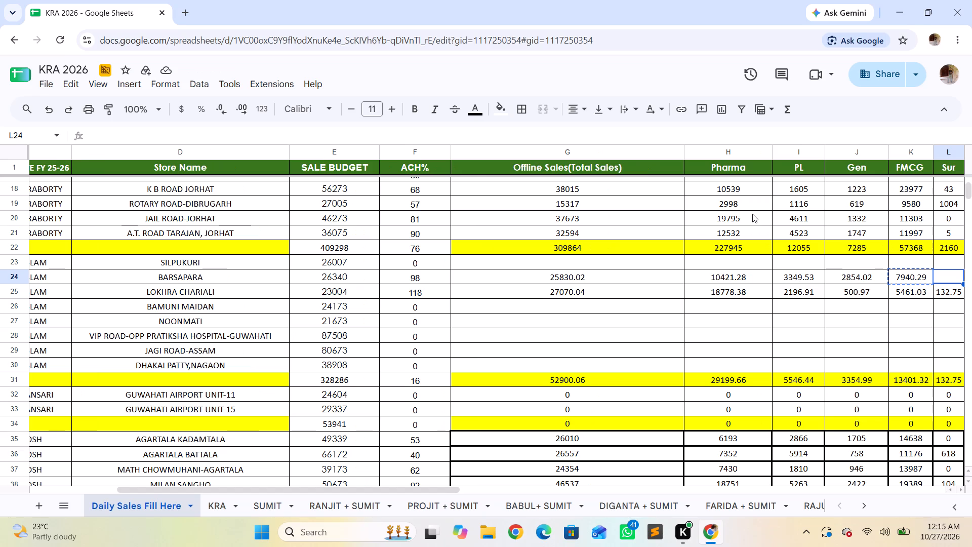
pyautogui.write('668.90')
pyautogui.press('Right')
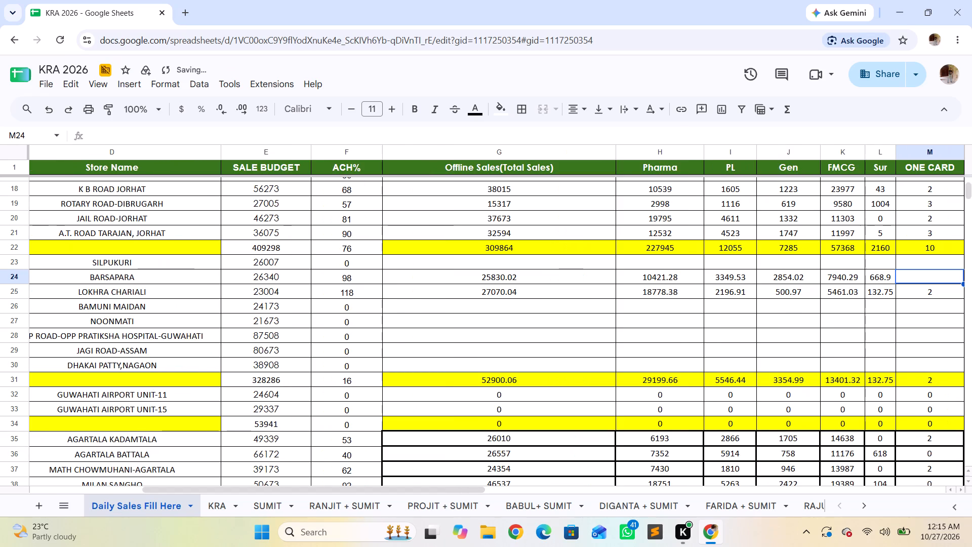
# Enter BARSAPARA's ONE CARD 0, HD Bill 1, HD BILL VALUE 638.82, CIRCLE ENROLLMENT 4, VALUE DEAL 5 and BILL COUNT 47.
pyautogui.press('0')
pyautogui.press('Right')
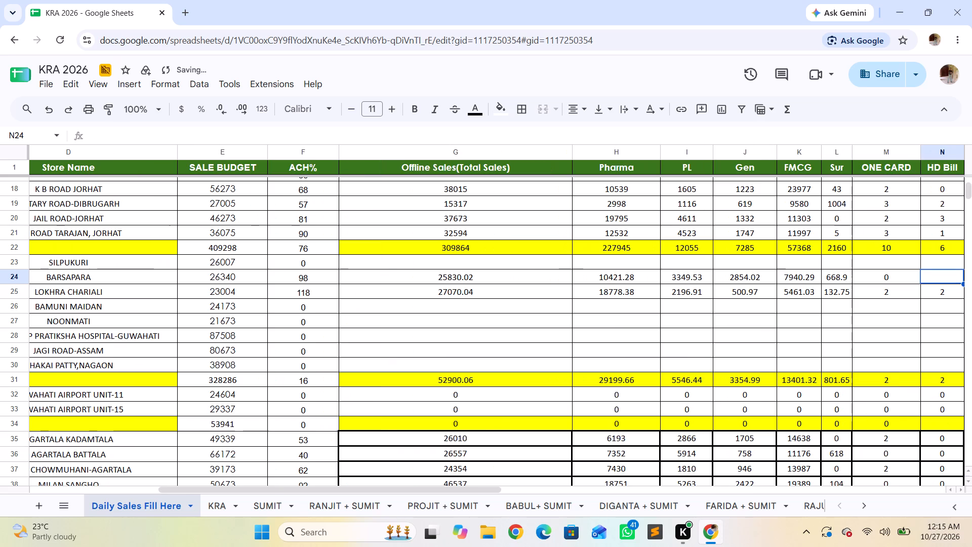
pyautogui.press('1')
pyautogui.press('Right')
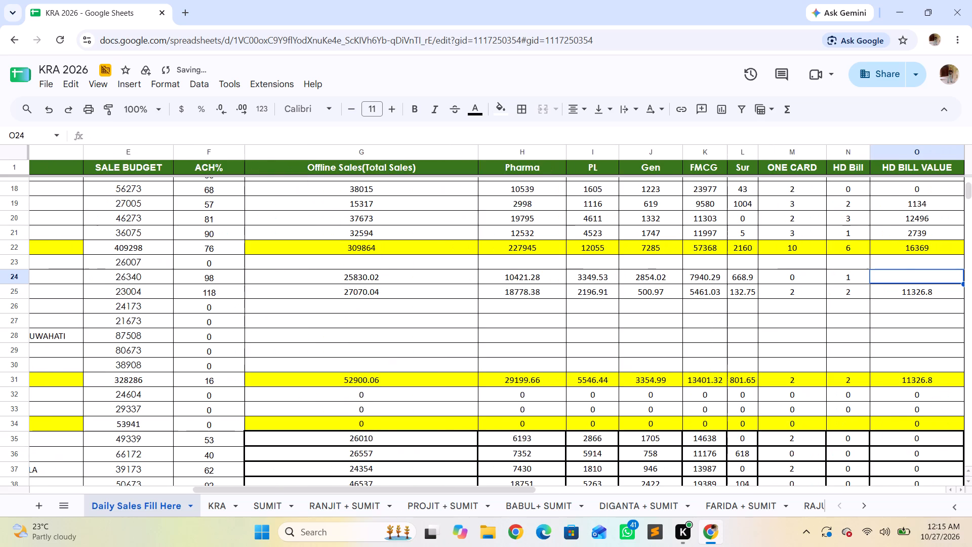
pyautogui.write('638.82')
pyautogui.press('Right')
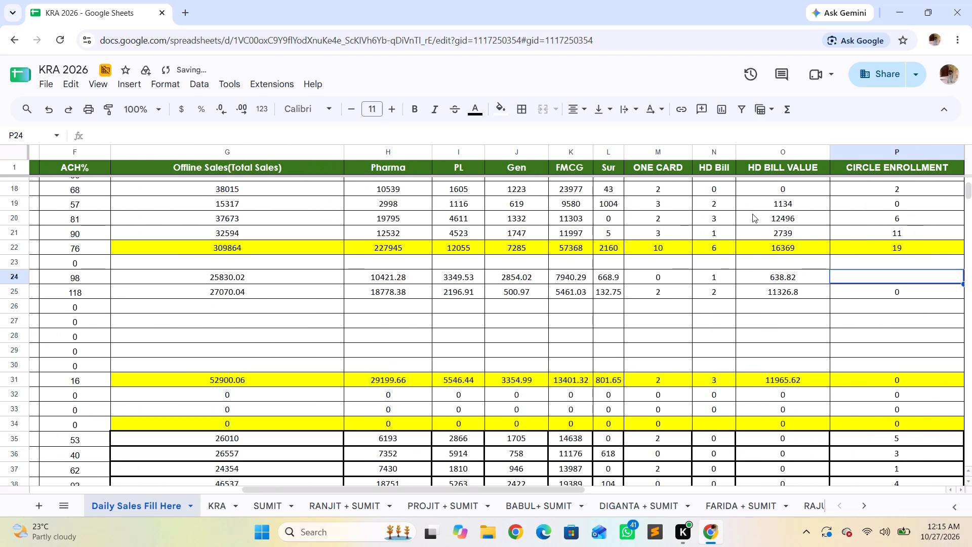
pyautogui.press('4')
pyautogui.press('Right')
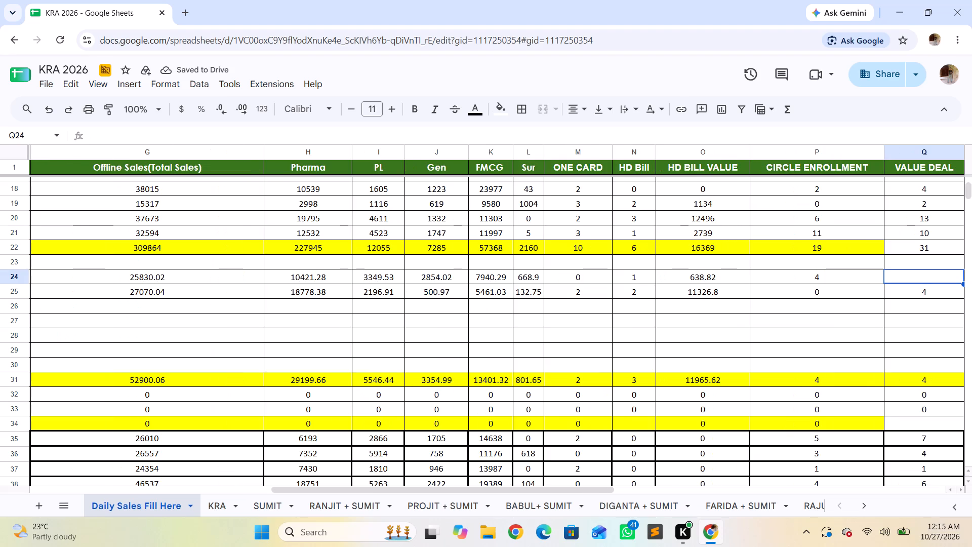
pyautogui.press('5')
pyautogui.press('Right')
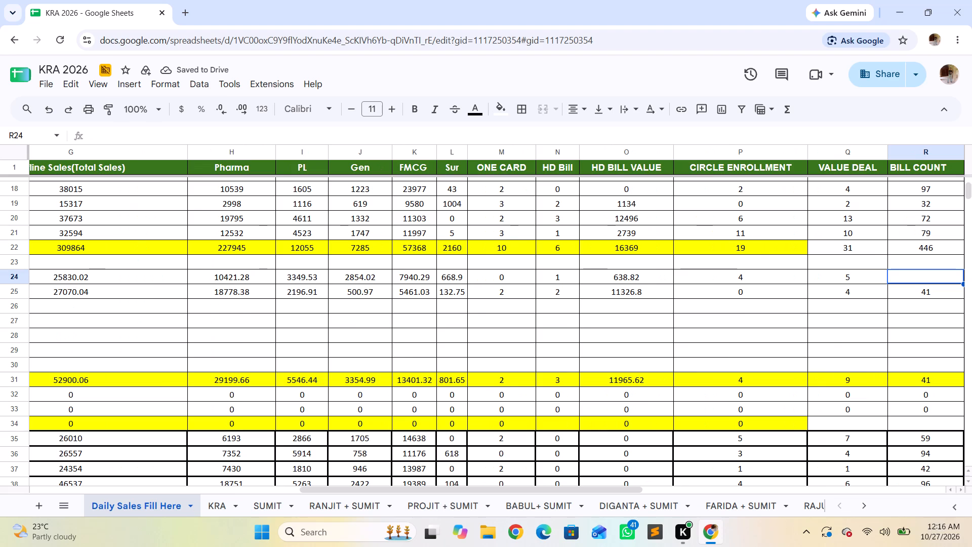
pyautogui.write('47')
pyautogui.press('Right')
# Paste the copied 7940.29 as BARSAPARA's OFFLINE FMCG and enter 0 as its ONLINE FMCG.
pyautogui.press('Right')
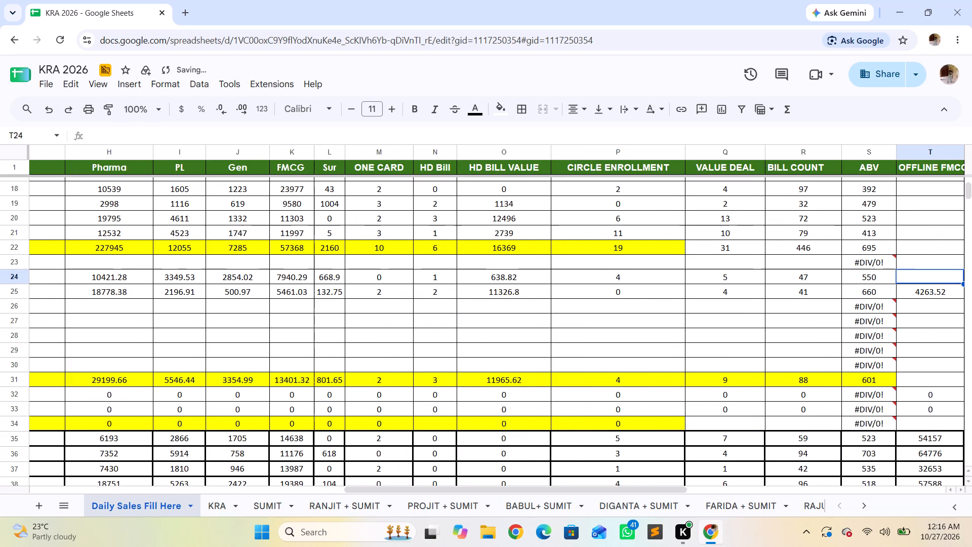
pyautogui.hotkey('ctrl', 'v')
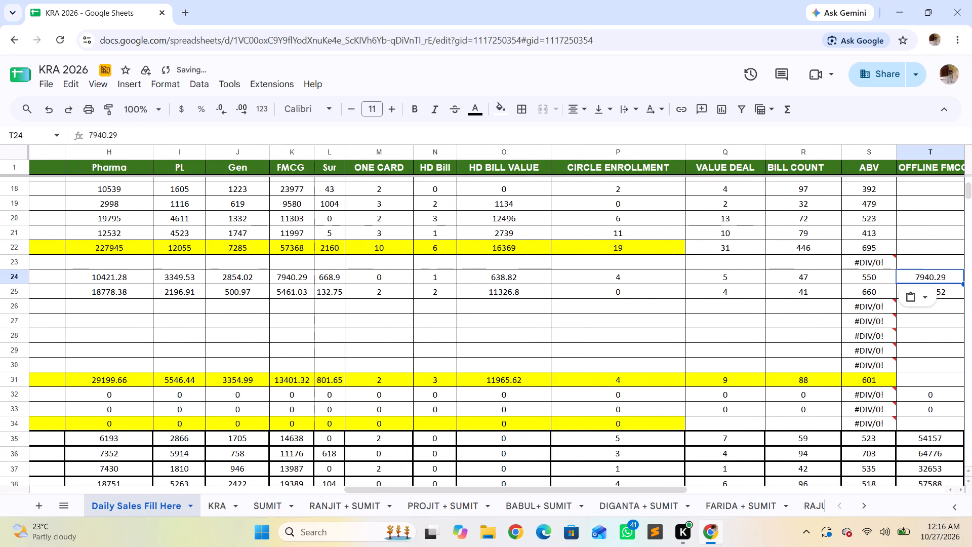
pyautogui.press('Right')
pyautogui.press('0')
pyautogui.press('Right')
# In the NOONMATI row, enter 13411 as Offline Sales.
pyautogui.press('Left')
pyautogui.press('Left')
pyautogui.press('Left')
pyautogui.press('Left')
pyautogui.press('Left')
pyautogui.press('Left')
pyautogui.press('Left')
pyautogui.press('Left')
pyautogui.press('Left')
pyautogui.press('Left')
pyautogui.press('Left')
pyautogui.press('Left')
pyautogui.press('Left')
pyautogui.press('Left')
pyautogui.press('Left')
pyautogui.press('Left')
pyautogui.press('Left')
pyautogui.press('Left')
pyautogui.press('Left')
pyautogui.press('Left')
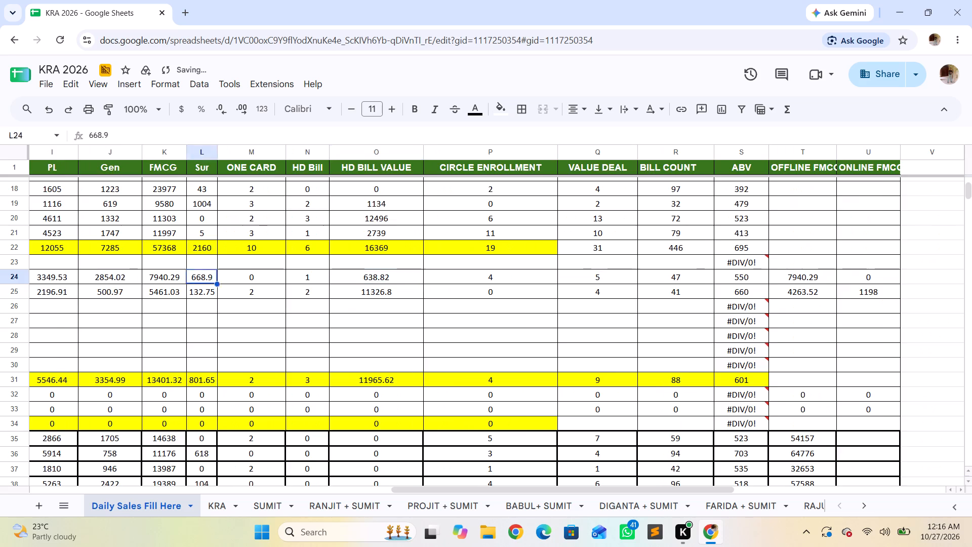
pyautogui.press('Right')
pyautogui.press('Right')
pyautogui.press('Right')
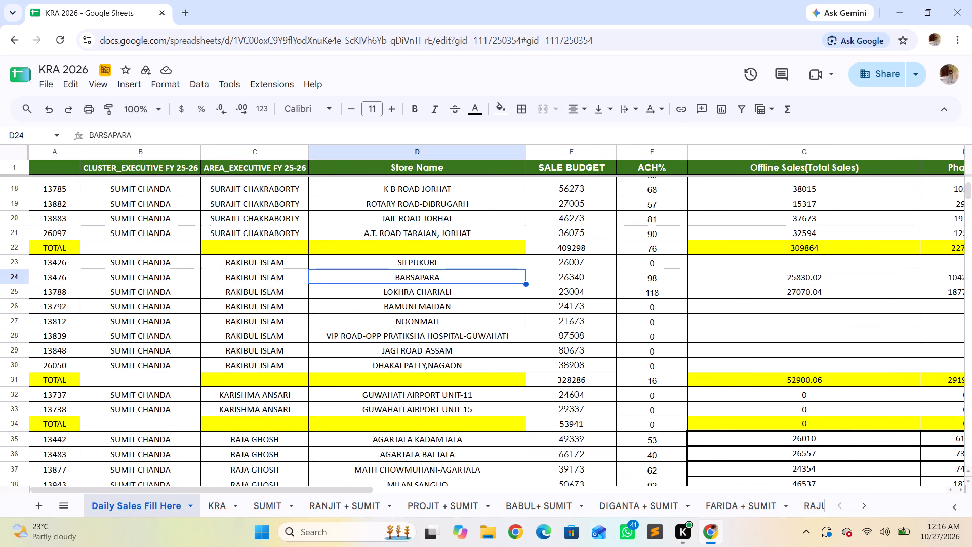
pyautogui.press('Down')
pyautogui.press('Down')
pyautogui.press('Down')
pyautogui.press('Right')
pyautogui.press('Right')
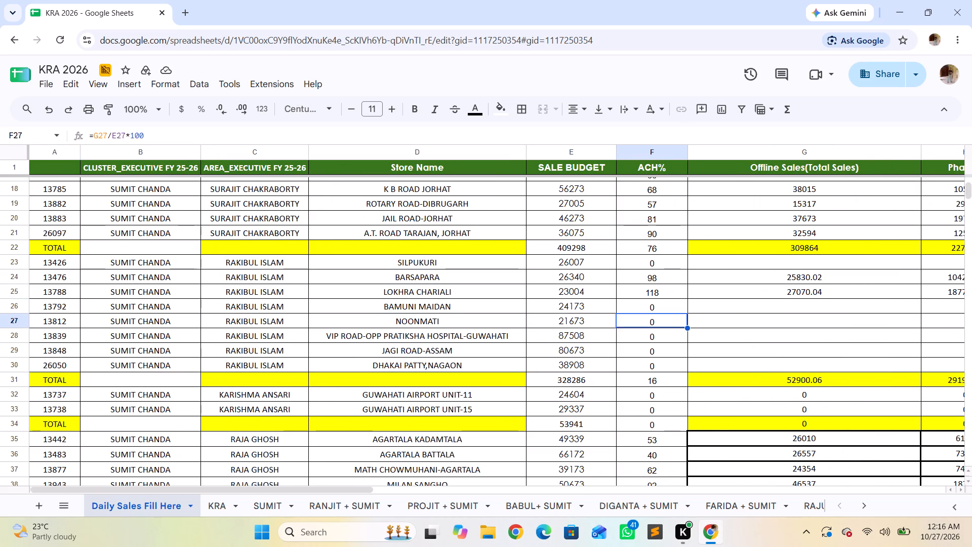
pyautogui.press('Right')
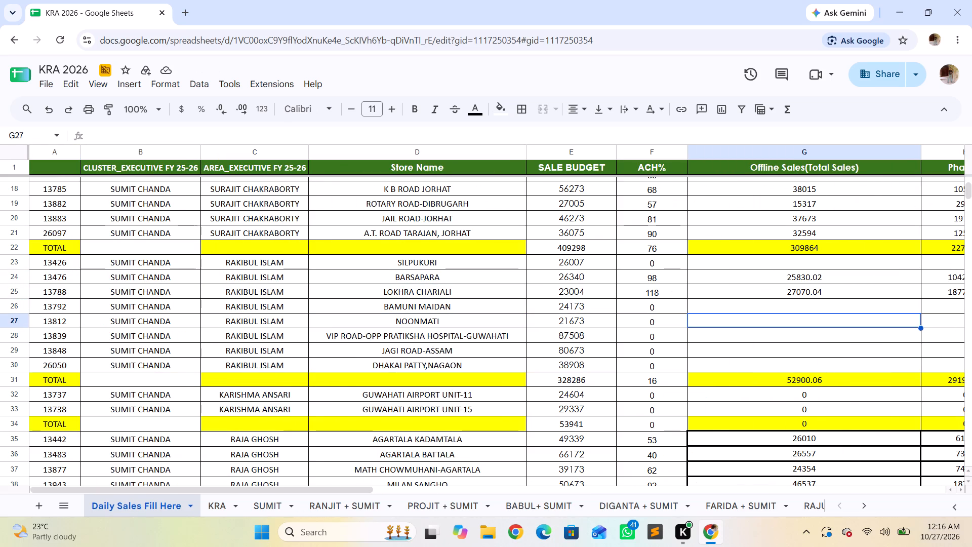
pyautogui.write('13411')
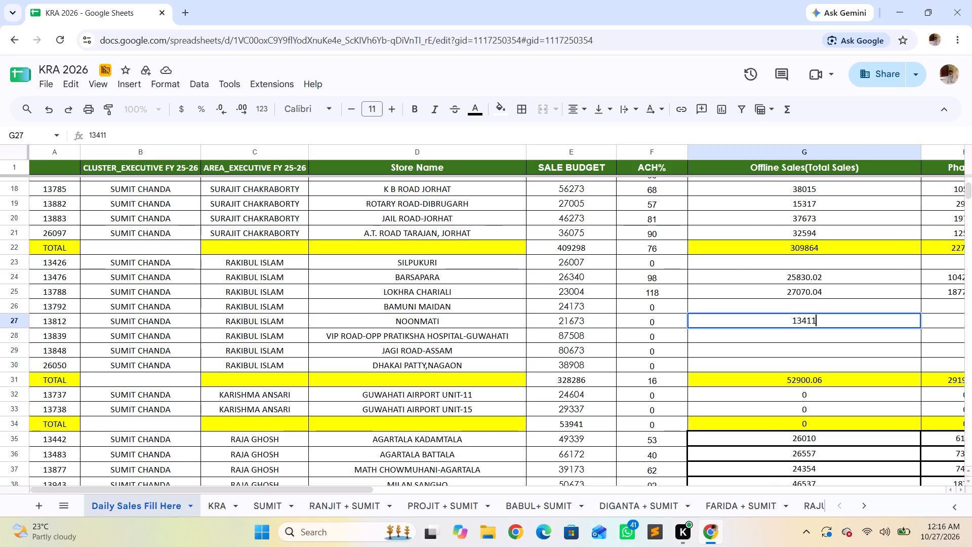
pyautogui.press('Right')
# Enter NOONMATI's category sales: Pharma 4240, PL 2671, Gen 1589, FMCG 4348 and Sur 83.
pyautogui.write('4240')
pyautogui.press('Right')
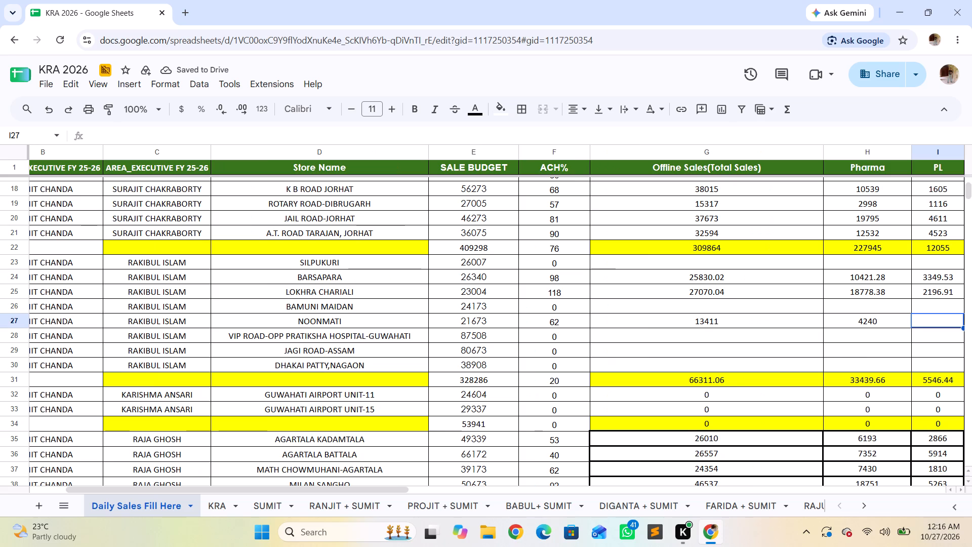
pyautogui.write('2671')
pyautogui.press('Right')
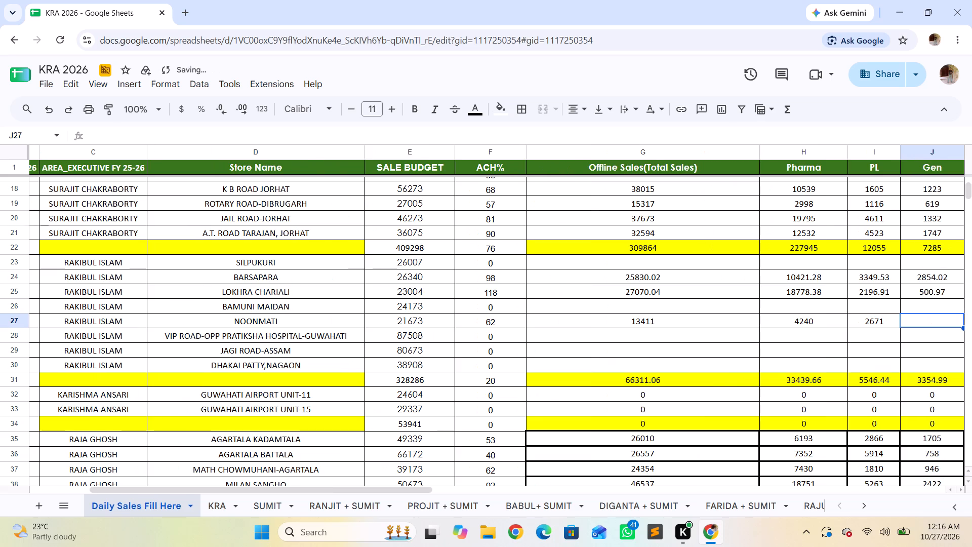
pyautogui.write('1589')
pyautogui.press('Right')
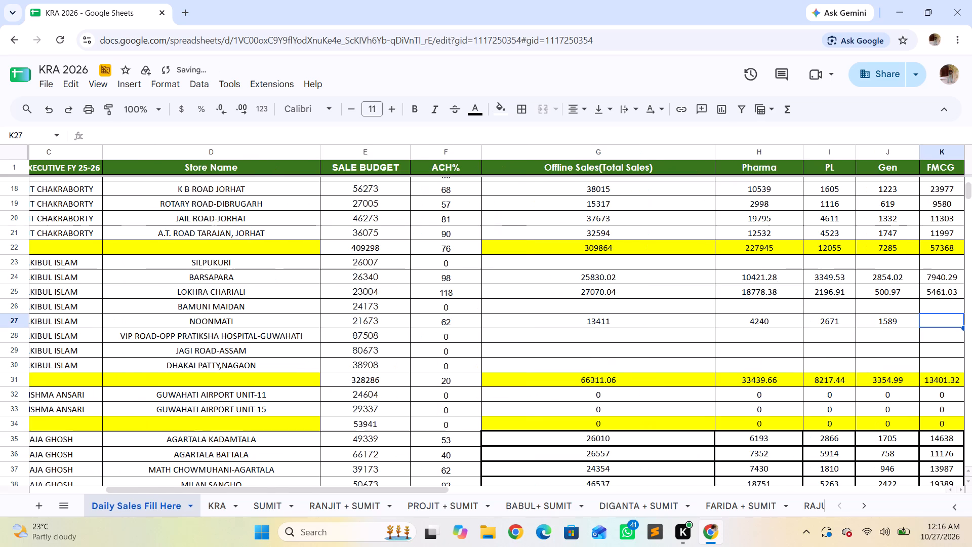
pyautogui.write('4348')
pyautogui.press('Right')
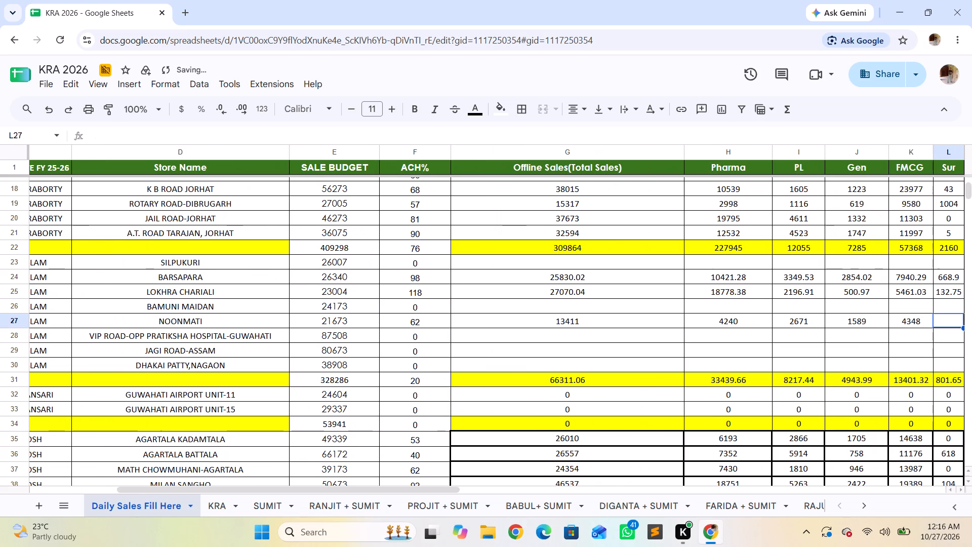
pyautogui.write('83')
pyautogui.press('Right')
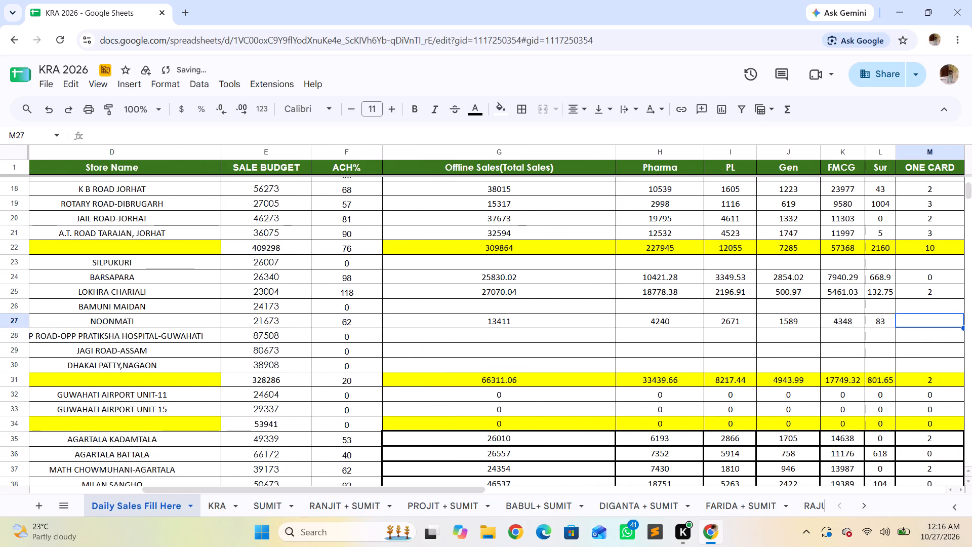
# Enter NOONMATI's ONE CARD 0, HD Bill 0, HD BILL VALUE 0, CIRCLE ENROLLMENT 3, VALUE DEAL 1 and BILL COUNT 33.
pyautogui.press('0')
pyautogui.press('Right')
pyautogui.press('0')
pyautogui.press('Right')
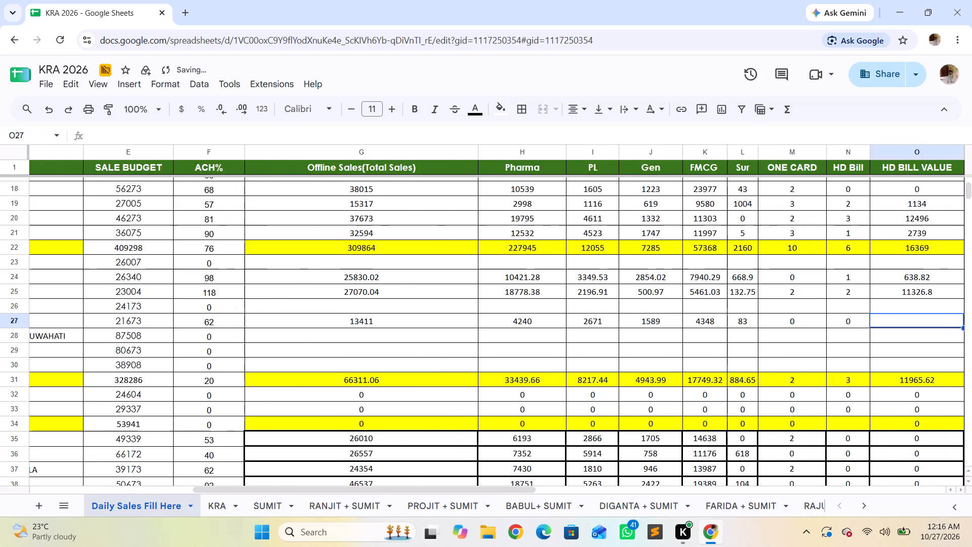
pyautogui.press('0')
pyautogui.press('Right')
pyautogui.press('3')
pyautogui.press('Right')
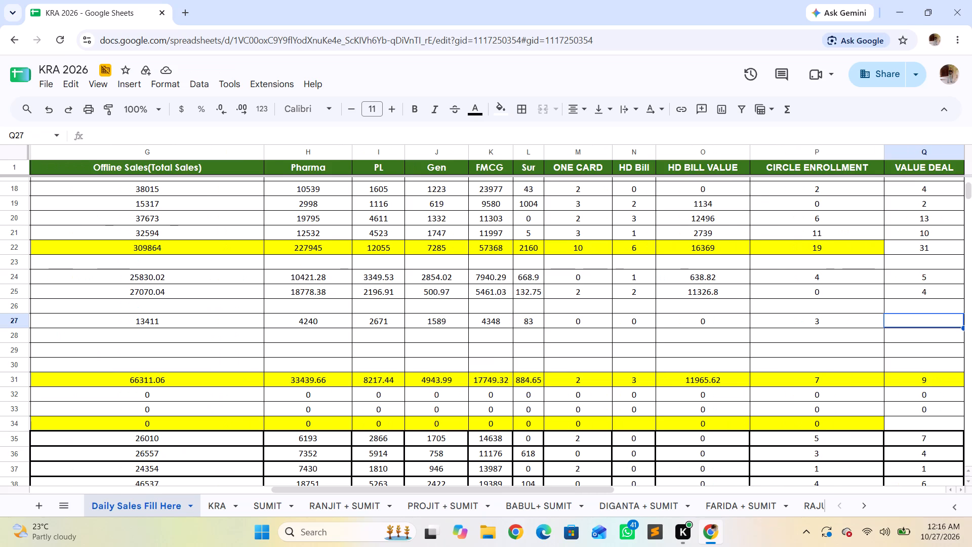
pyautogui.press('1')
pyautogui.press('Right')
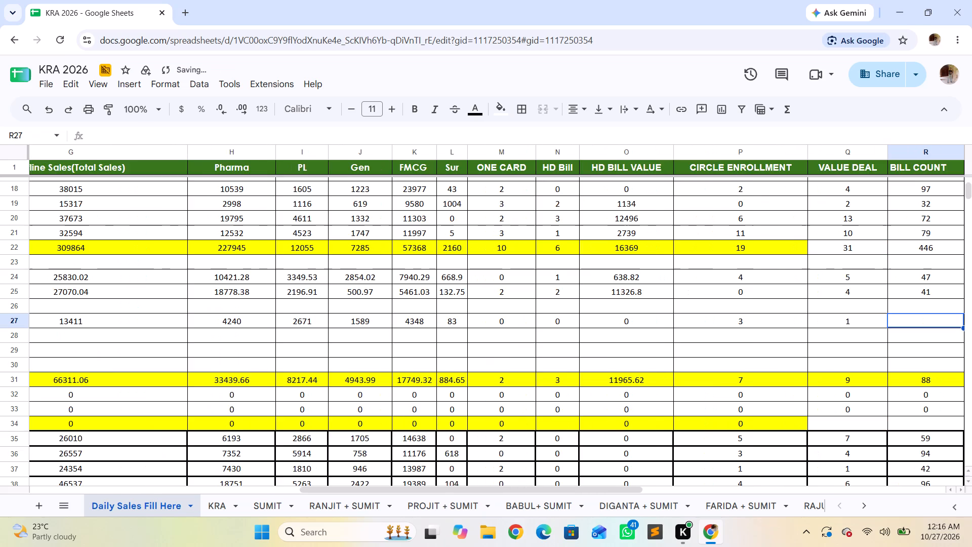
pyautogui.write('33')
pyautogui.press('Right')
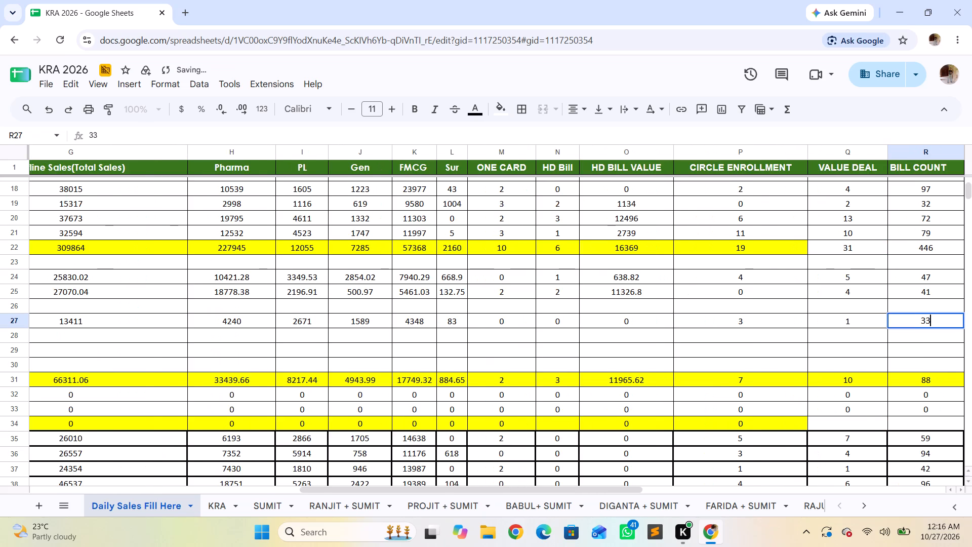
# Enter 3701 as NOONMATI's OFFLINE FMCG and 647 as its ONLINE FMCG.
pyautogui.press('Right')
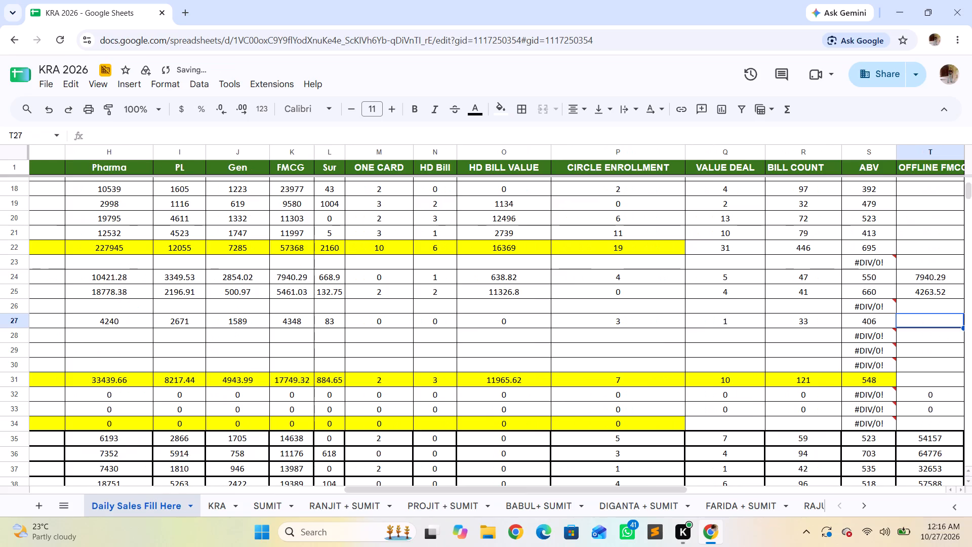
pyautogui.write('37')
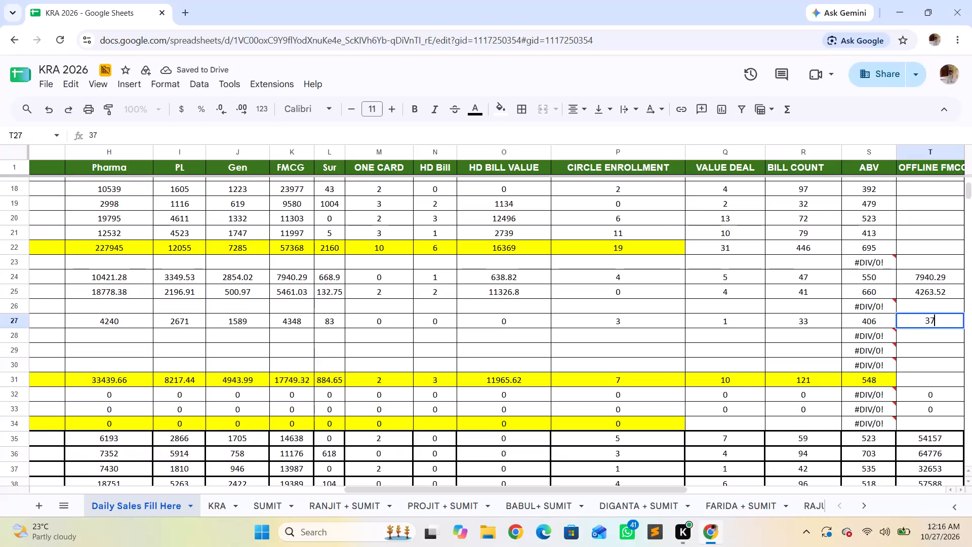
pyautogui.write('01')
pyautogui.press('Right')
pyautogui.write('647')
pyautogui.press('Right')
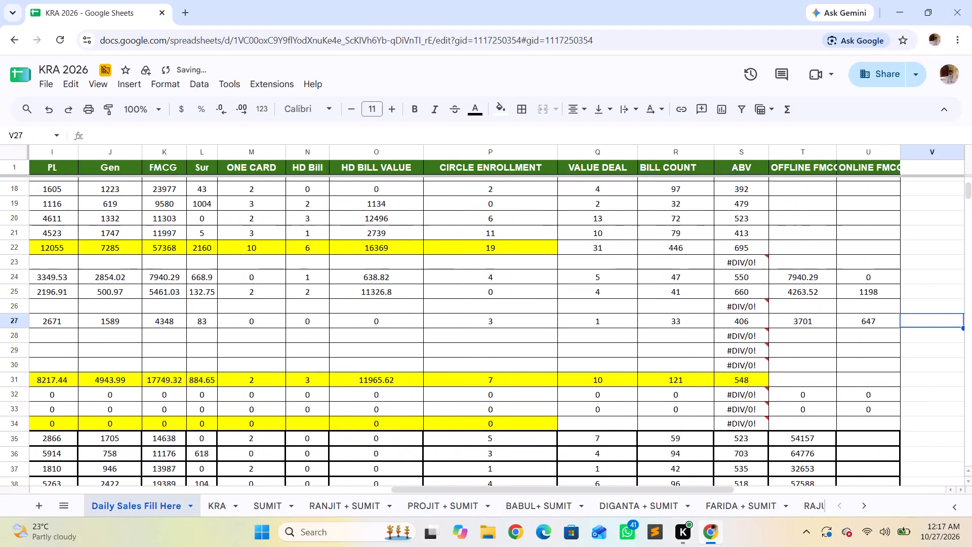
# In the DHAKAI PATTY,NAGAON row, enter 26297 as Offline Sales.
pyautogui.press('Left')
pyautogui.press('Left')
pyautogui.press('Left')
pyautogui.press('Left')
pyautogui.press('Left')
pyautogui.press('Left')
pyautogui.press('Left')
pyautogui.press('Left')
pyautogui.press('Left')
pyautogui.press('Left')
pyautogui.press('Left')
pyautogui.press('Left')
pyautogui.press('Left')
pyautogui.press('Left')
pyautogui.press('Left')
pyautogui.press('Left')
pyautogui.press('Left')
pyautogui.press('Left')
pyautogui.press('Left')
pyautogui.press('Left')
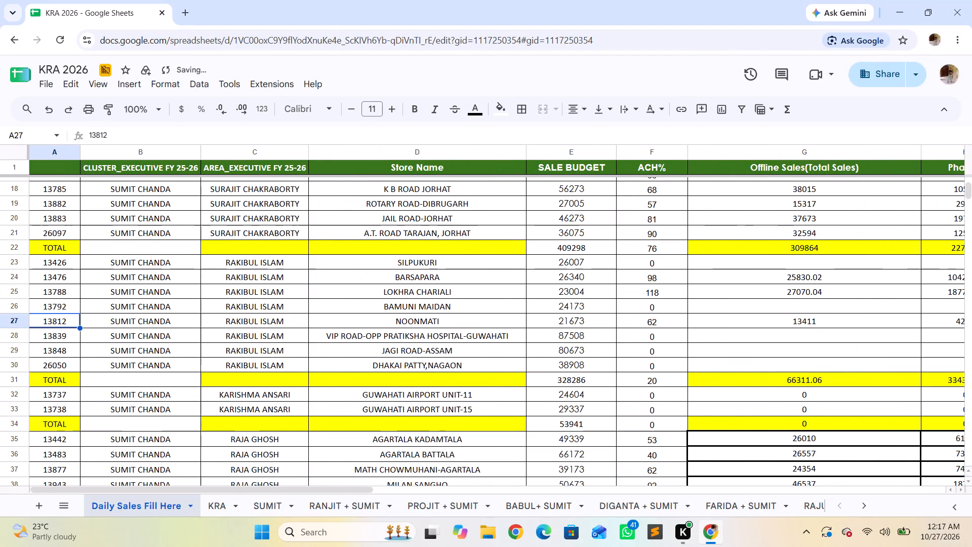
pyautogui.press('Right')
pyautogui.press('Right')
pyautogui.press('Right')
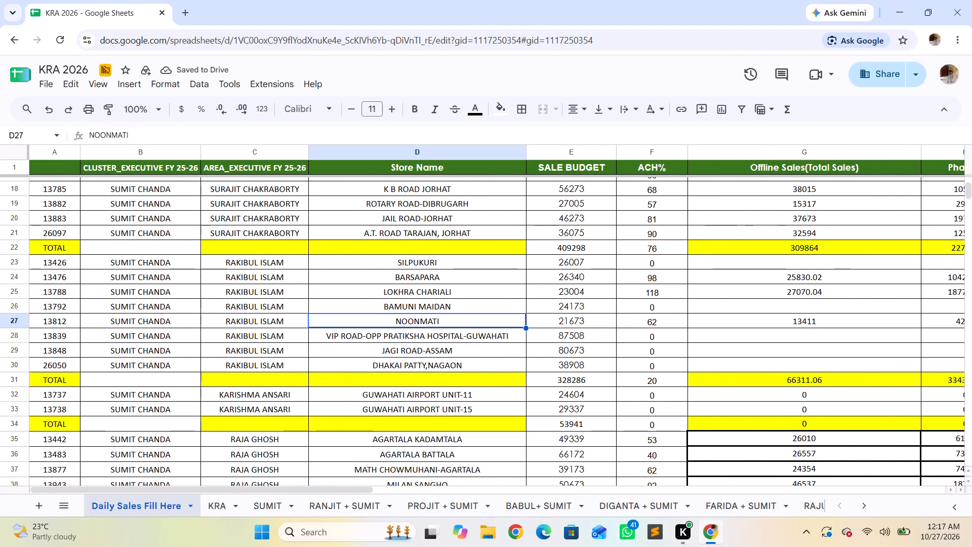
pyautogui.press('Down')
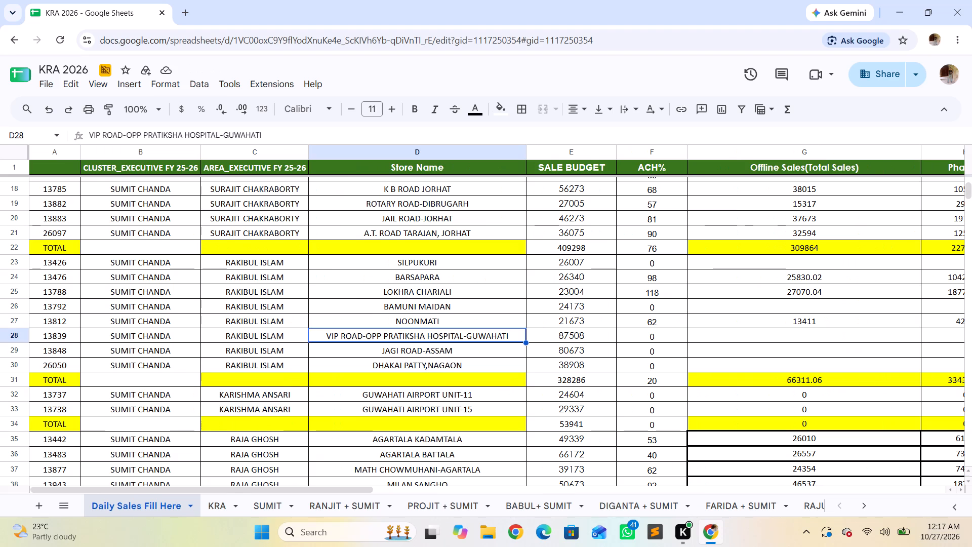
pyautogui.press('Down')
pyautogui.press('Down')
pyautogui.press('Right')
pyautogui.press('Right')
pyautogui.press('Right')
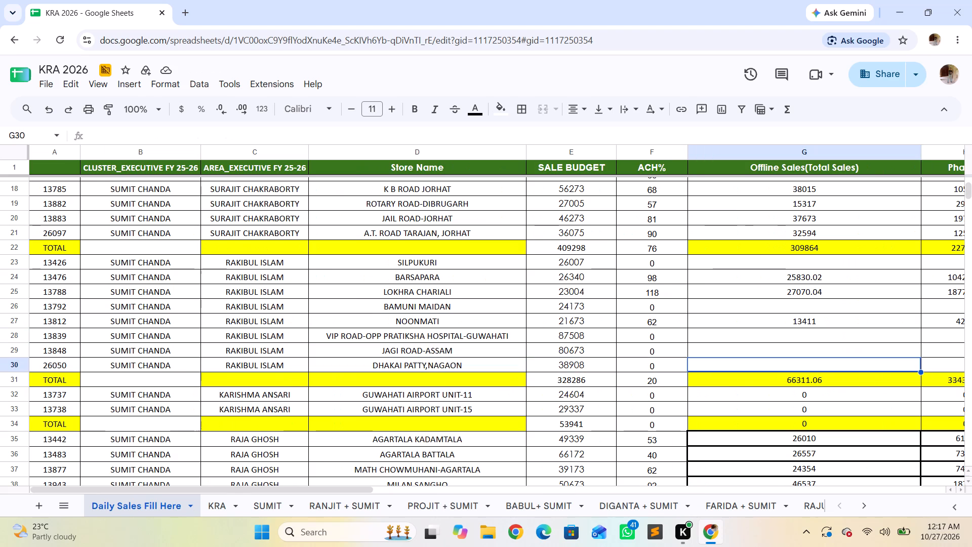
pyautogui.write('26297')
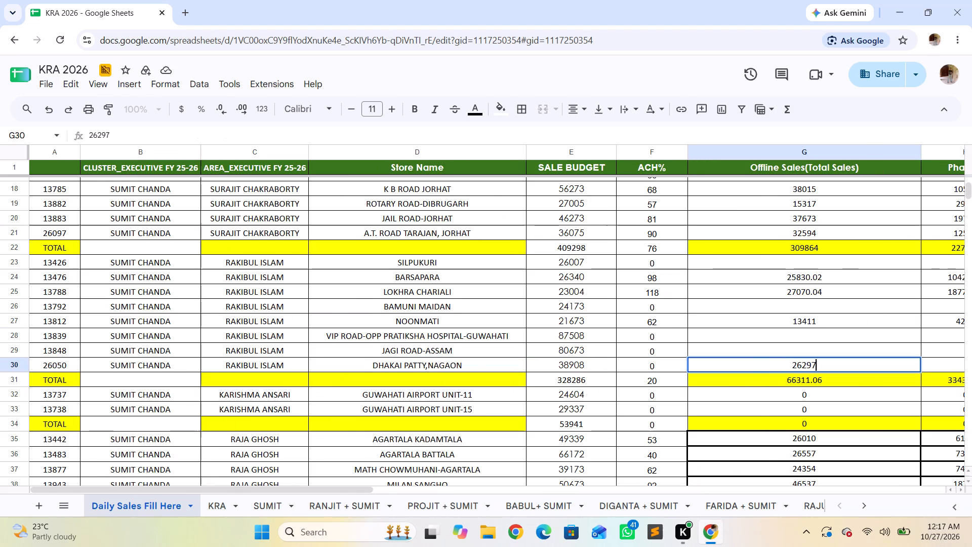
pyautogui.press('Right')
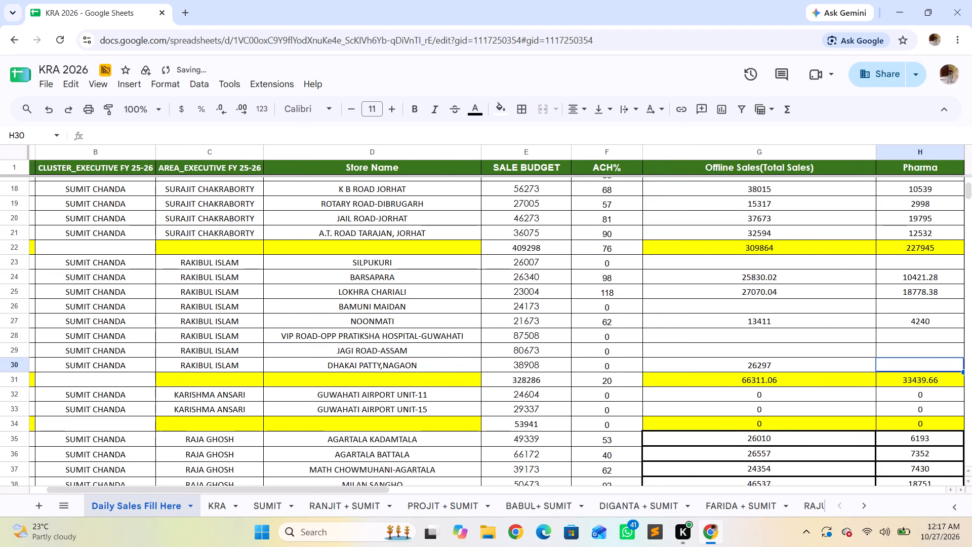
# Enter DHAKAI PATTY's category sales: Pharma 11209, PL 1670, Gen 876, FMCG 12321 and Sur 16, copying the FMCG value for reuse.
pyautogui.write('11209')
pyautogui.press('Right')
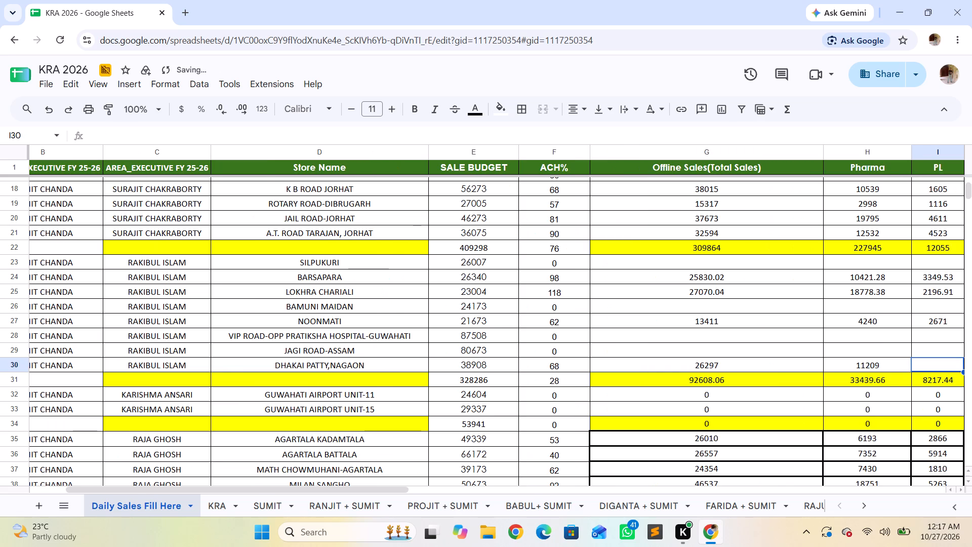
pyautogui.write('1670')
pyautogui.press('Right')
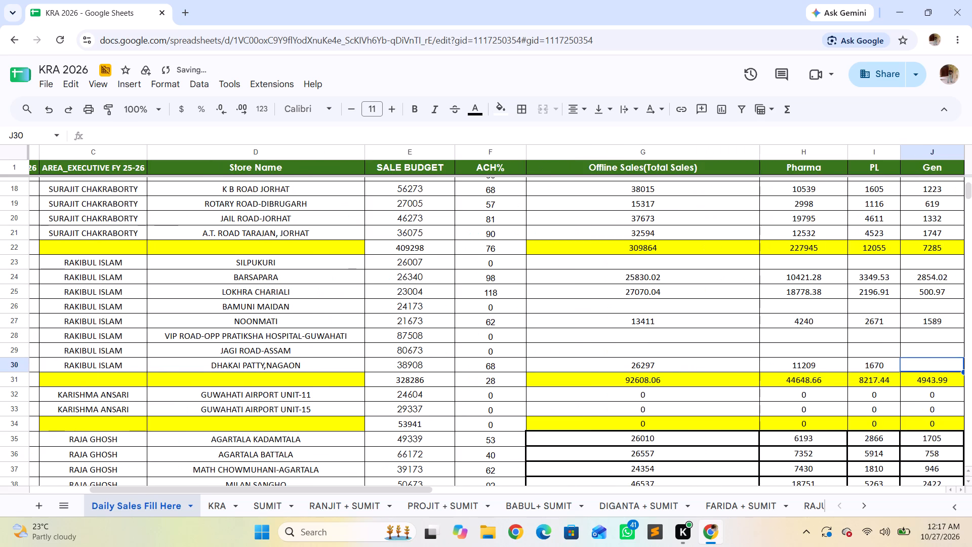
pyautogui.write('876')
pyautogui.press('Right')
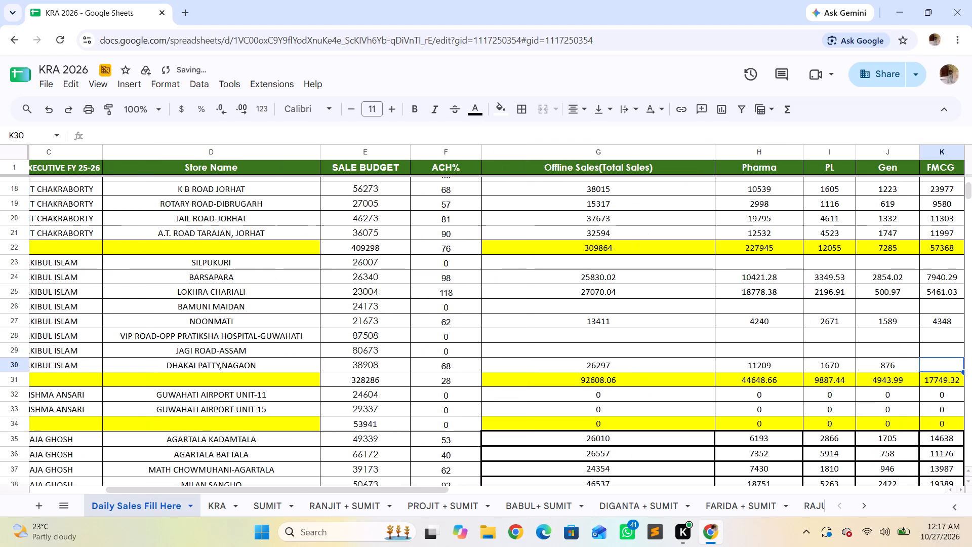
pyautogui.write('12321')
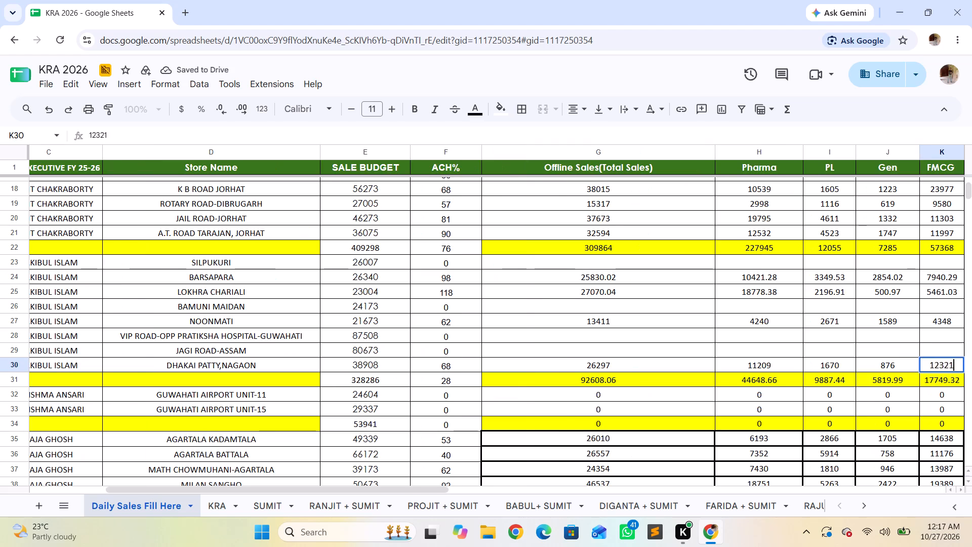
pyautogui.press('Right')
pyautogui.press('Left')
pyautogui.hotkey('ctrl', 'c')
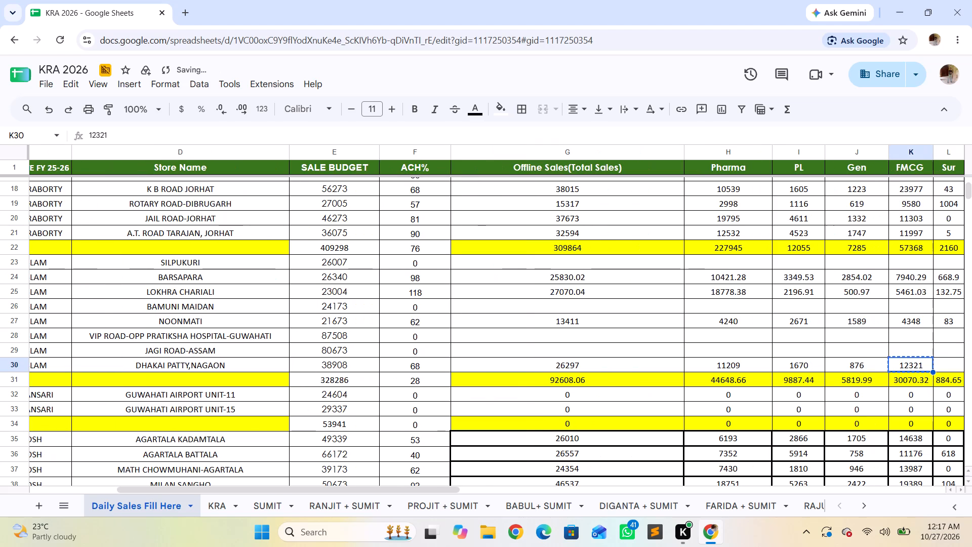
pyautogui.press('Right')
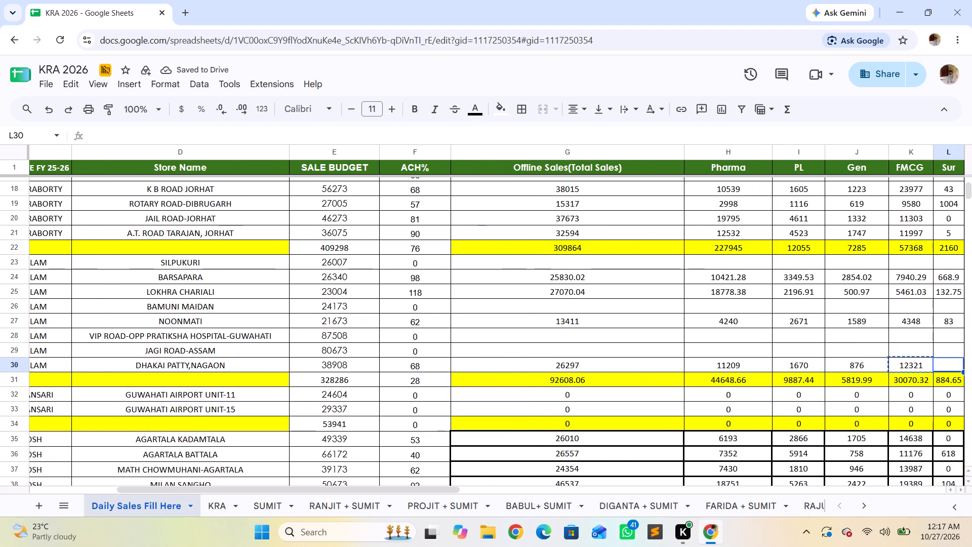
pyautogui.write('16')
pyautogui.press('Right')
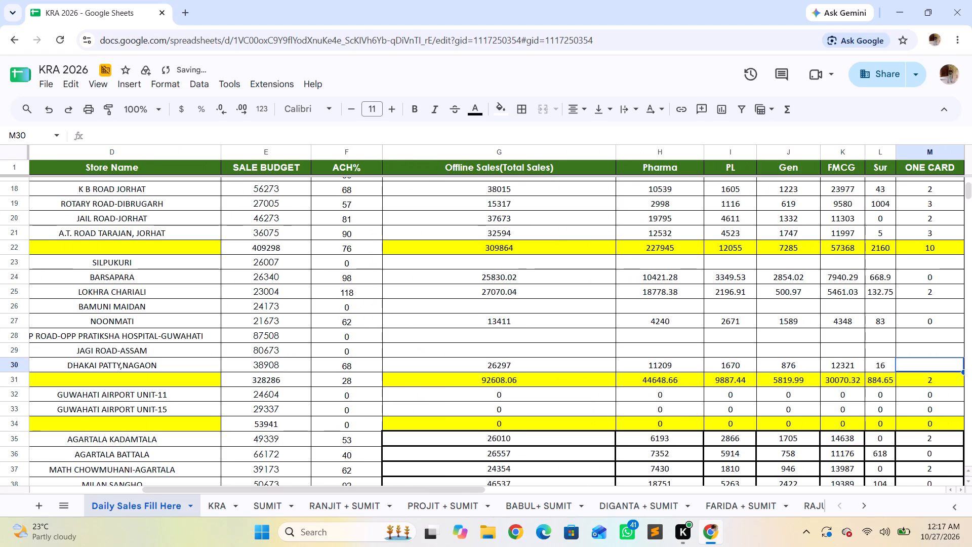
# Enter DHAKAI PATTY's ONE CARD 3, HD Bill 1, HD BILL VALUE 252, CIRCLE ENROLLMENT 1, VALUE DEAL 8 and BILL COUNT 69.
pyautogui.press('3')
pyautogui.press('Right')
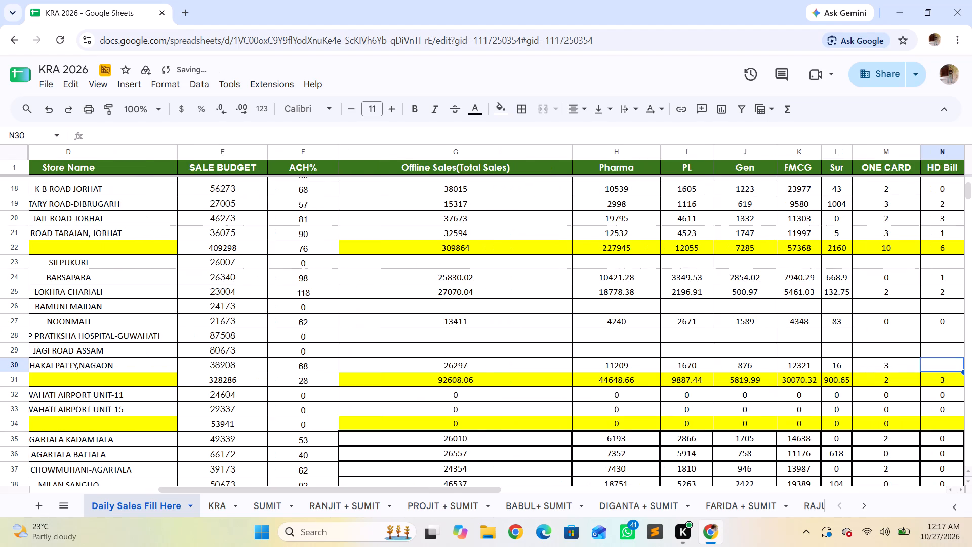
pyautogui.press('1')
pyautogui.press('Right')
pyautogui.write('252')
pyautogui.press('Right')
pyautogui.press('1')
pyautogui.press('Right')
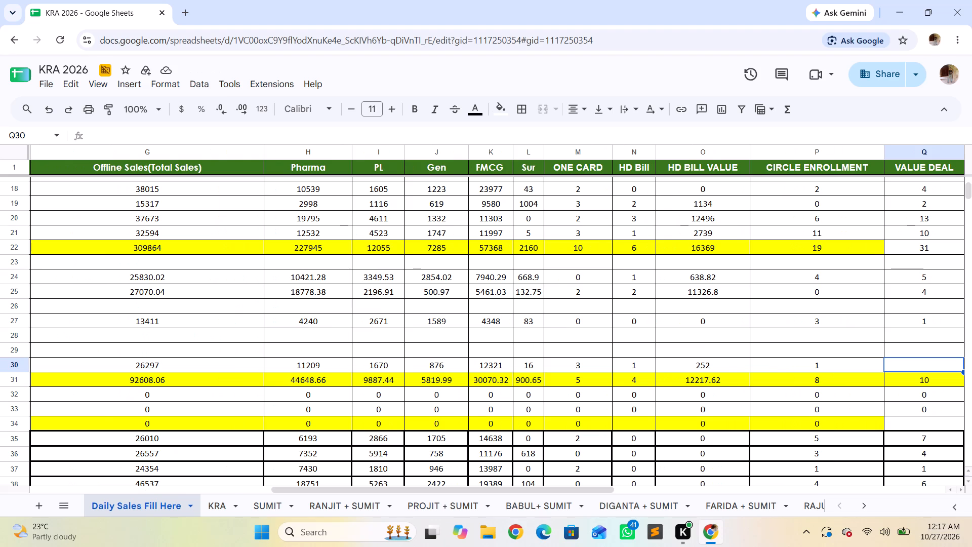
pyautogui.press('8')
pyautogui.press('Right')
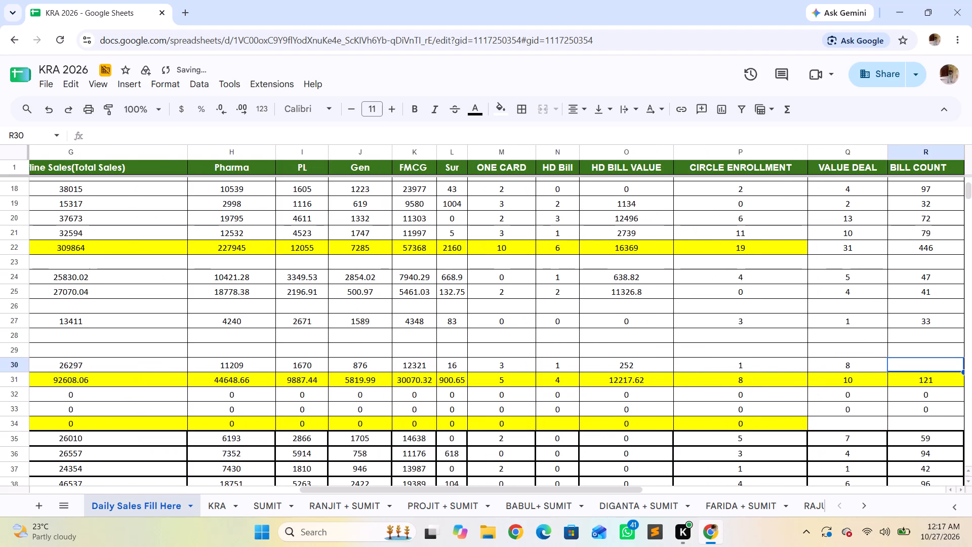
pyautogui.write('69')
pyautogui.press('Right')
# Paste the copied 12321 as DHAKAI PATTY's OFFLINE FMCG and enter 0 as its ONLINE FMCG.
pyautogui.press('Right')
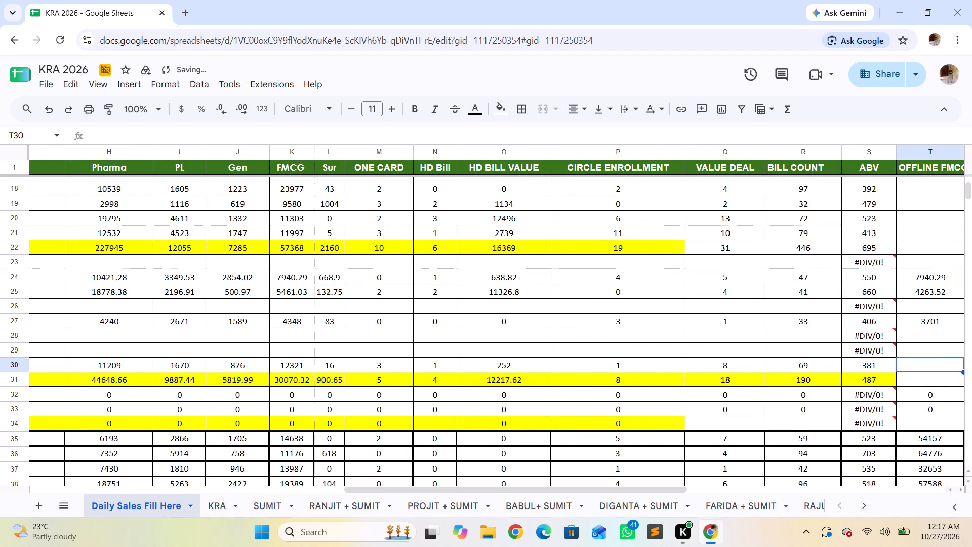
pyautogui.hotkey('ctrl', 'v')
pyautogui.press('Right')
pyautogui.press('0')
pyautogui.press('Right')
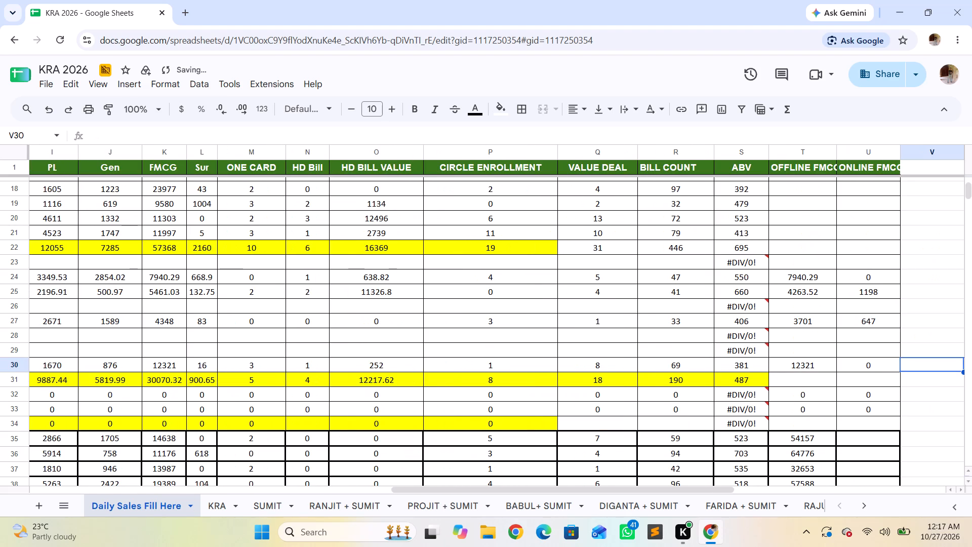
# In the VIP ROAD-OPP PRATIKSHA HOSPITAL-GUWAHATI row, enter 103083.50 as Offline Sales.
pyautogui.press('Left')
pyautogui.press('Left')
pyautogui.press('Left')
pyautogui.press('Left')
pyautogui.press('Left')
pyautogui.press('Left')
pyautogui.press('Left')
pyautogui.press('Left')
pyautogui.press('Left')
pyautogui.press('Left')
pyautogui.press('Left')
pyautogui.press('Left')
pyautogui.press('Left')
pyautogui.press('Left')
pyautogui.press('Left')
pyautogui.press('Left')
pyautogui.press('Left')
pyautogui.press('Left')
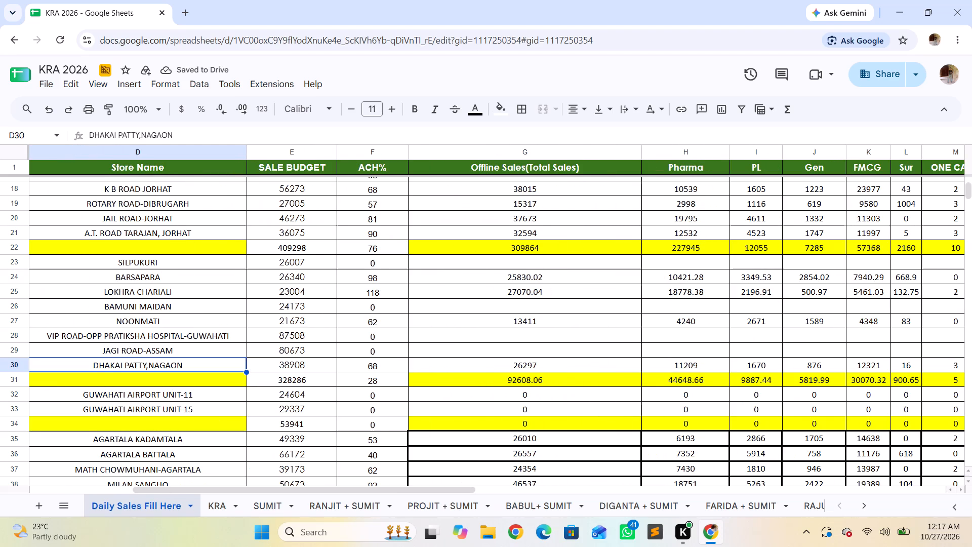
pyautogui.press('Up')
pyautogui.press('Up')
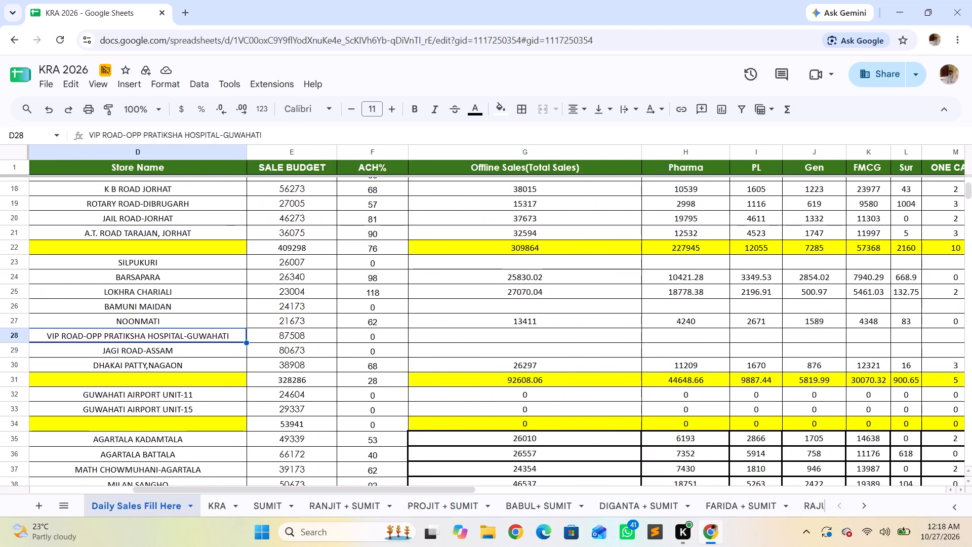
pyautogui.press('Right')
pyautogui.press('Right')
pyautogui.press('Right')
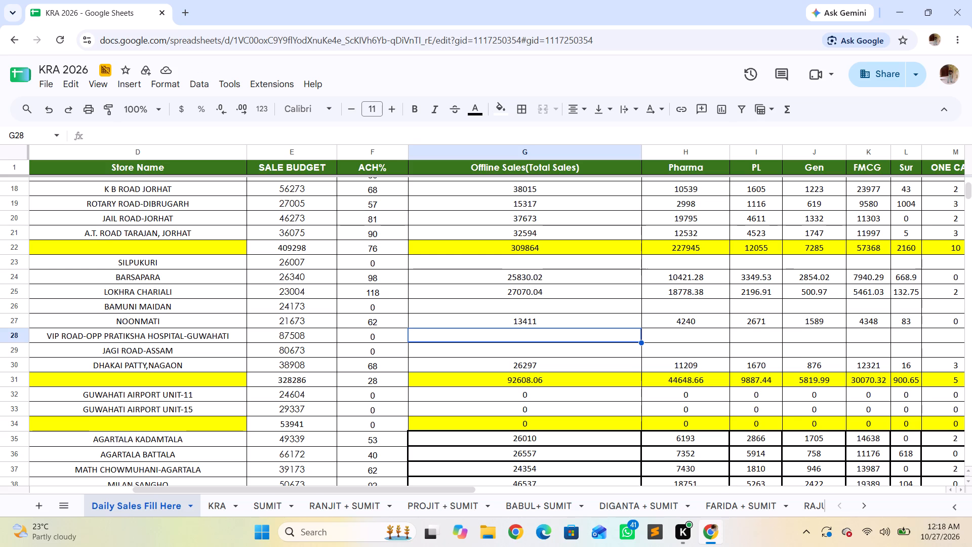
pyautogui.write('103083.50')
pyautogui.press('Right')
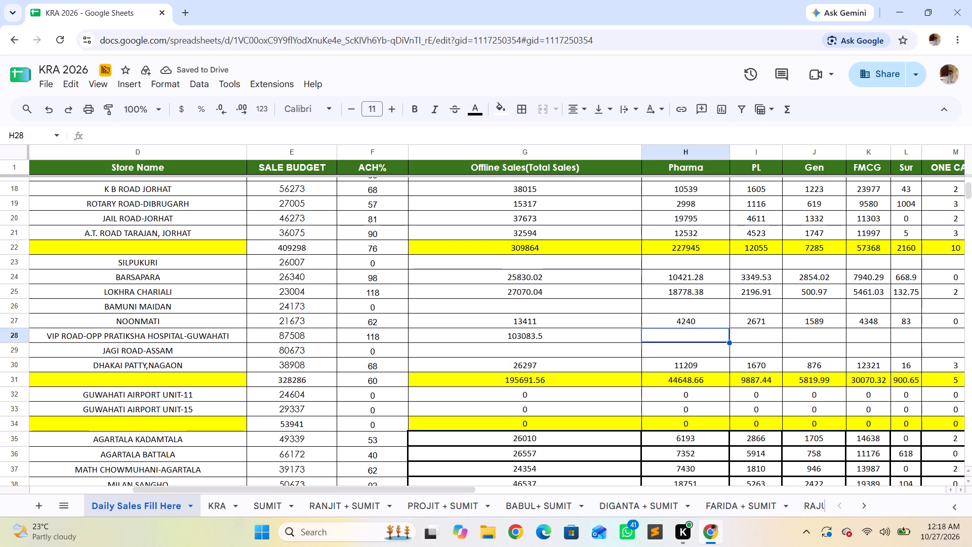
# Enter VIP ROAD's category sales: Pharma 71968.75, PL 8734.93, Gen 2107.23, FMCG 19428.56 and Sur 308.09.
pyautogui.write('71968.75')
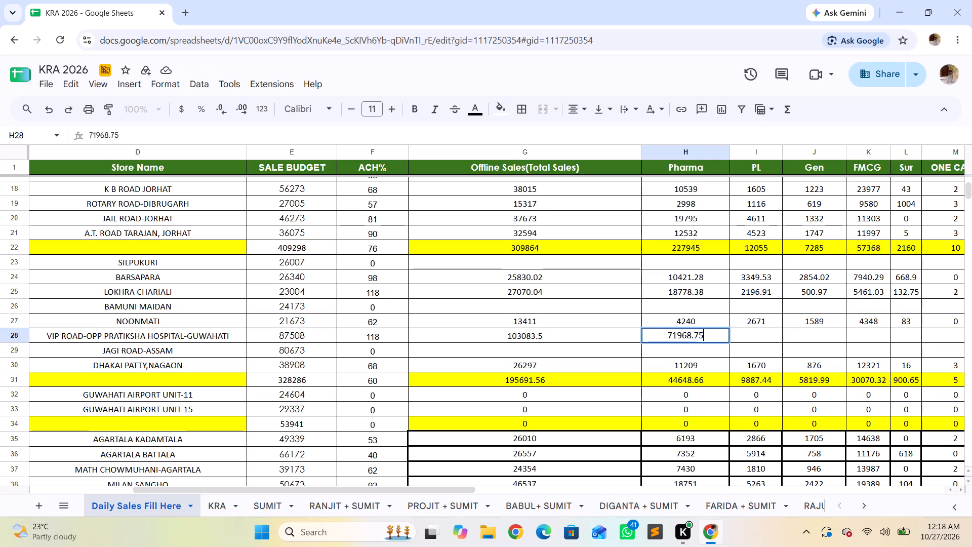
pyautogui.press('Right')
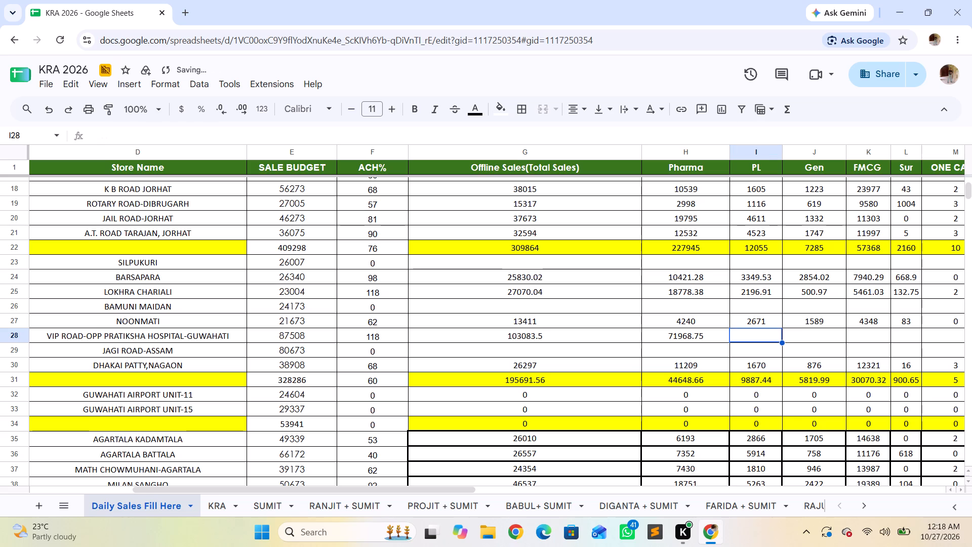
pyautogui.write('8734.93')
pyautogui.press('Right')
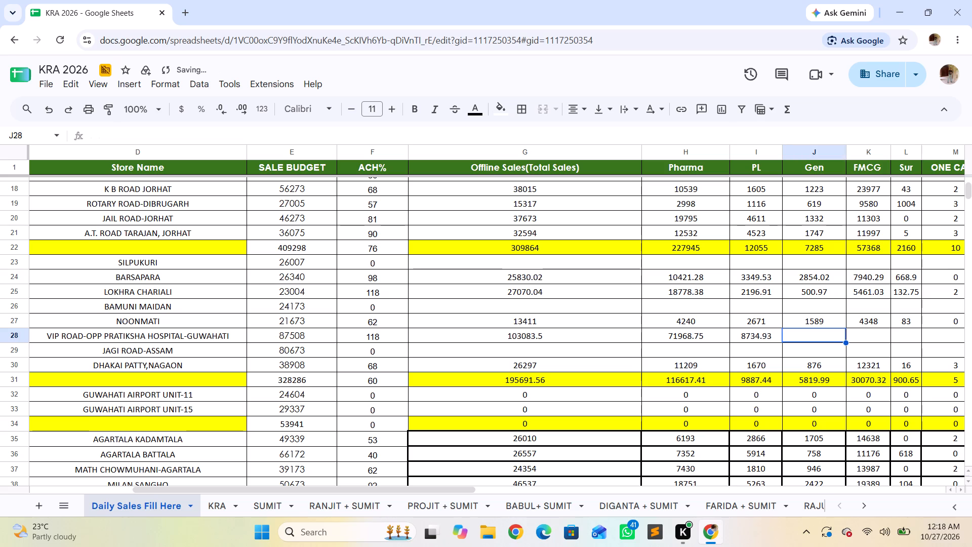
pyautogui.write('2107.23')
pyautogui.press('Right')
pyautogui.write('19428.56')
pyautogui.press('Right')
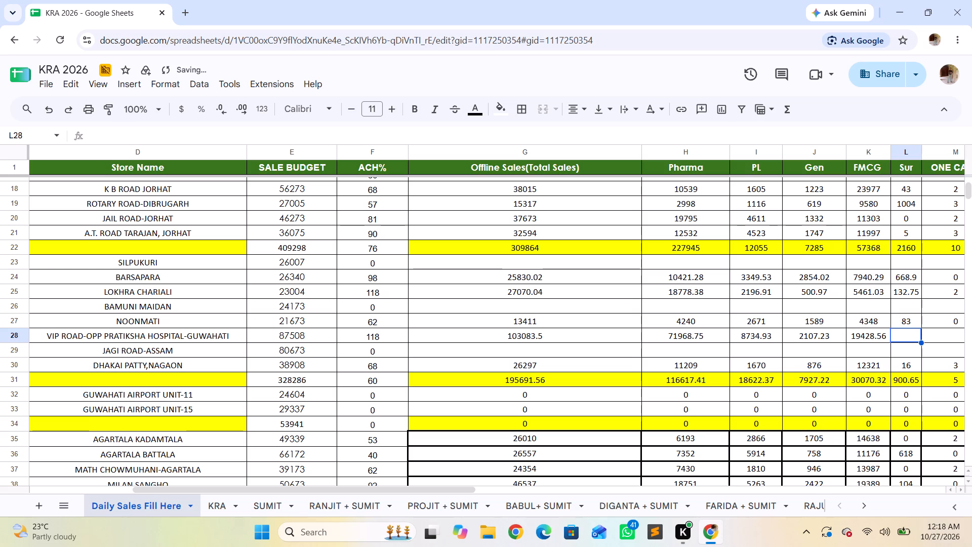
pyautogui.write('308.09')
pyautogui.press('Right')
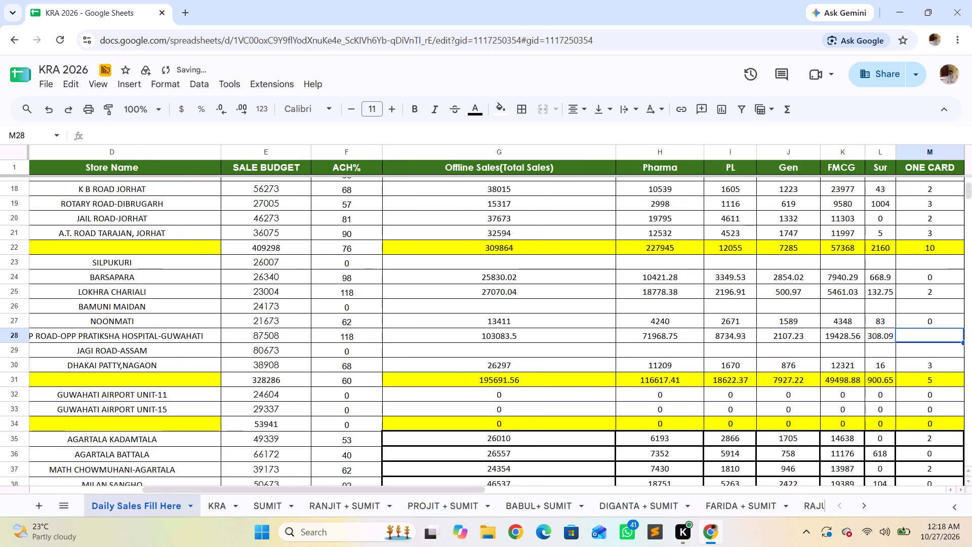
# Enter VIP ROAD's ONE CARD 0, HD Bill 0, HD BILL VALUE 0, CIRCLE ENROLLMENT 2, VALUE DEAL 17 and BILL COUNT 181.
pyautogui.press('0')
pyautogui.press('Right')
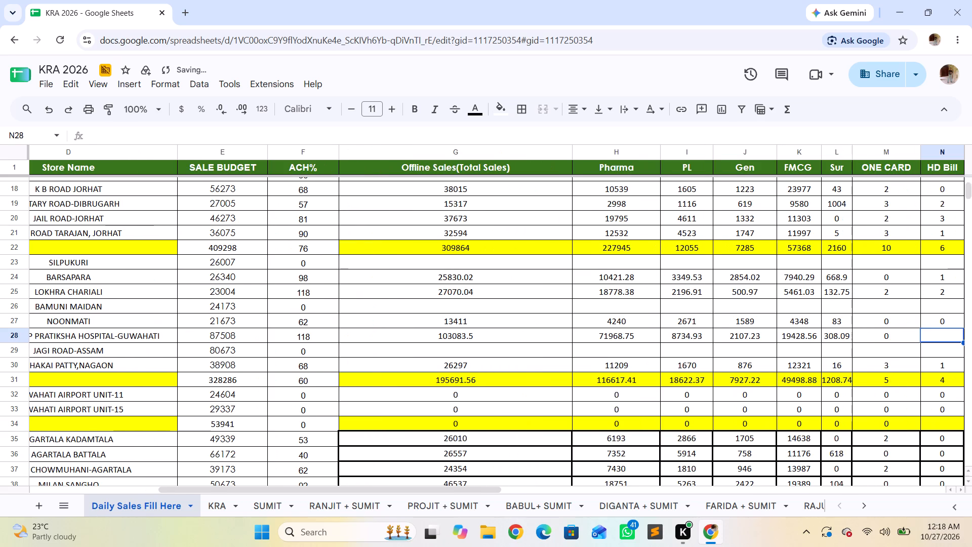
pyautogui.press('0')
pyautogui.press('Right')
pyautogui.press('0')
pyautogui.press('Right')
pyautogui.press('2')
pyautogui.press('Right')
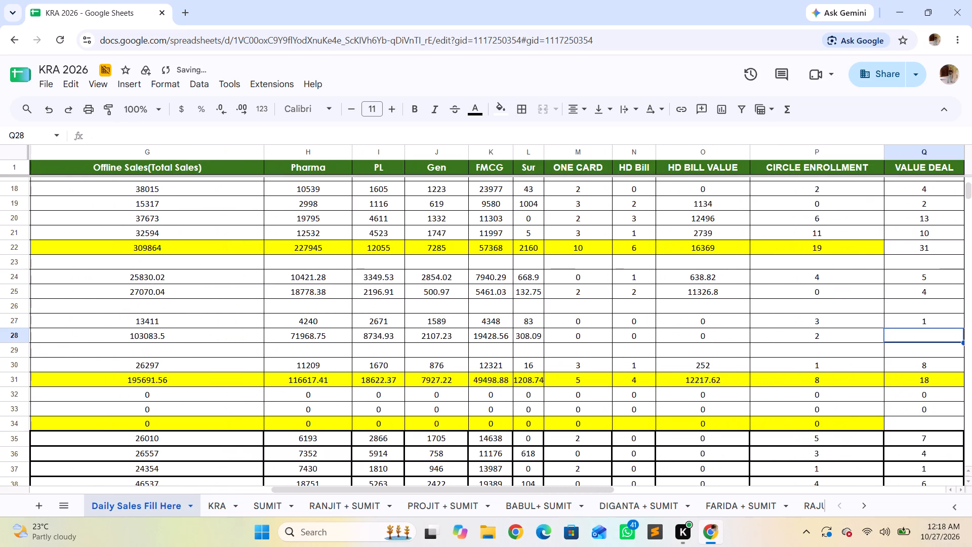
pyautogui.write('17')
pyautogui.press('Right')
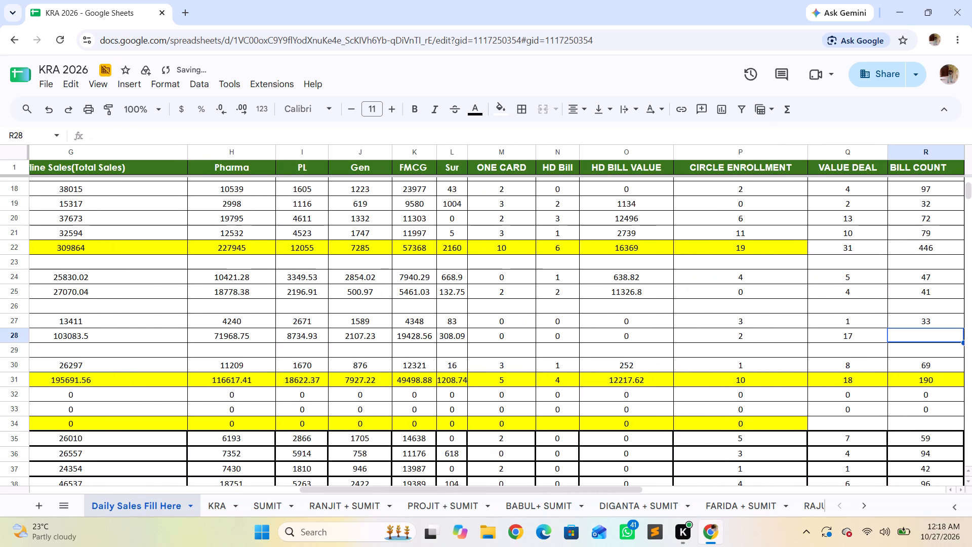
pyautogui.write('181')
pyautogui.press('Right')
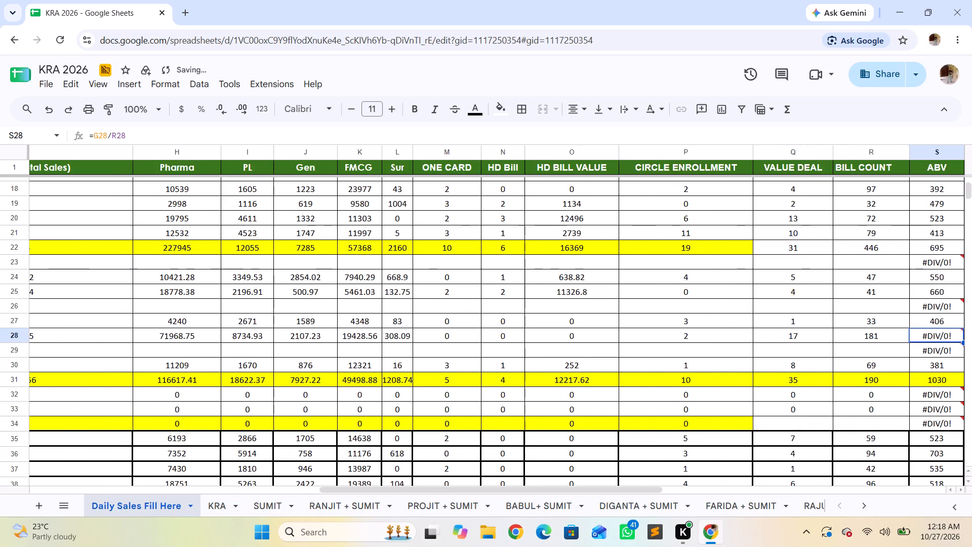
# Enter 17120.26 as VIP ROAD's OFFLINE FMCG and 2308.30 as its ONLINE FMCG, leaving the ABV formula alone.
pyautogui.press('Right')
pyautogui.write('17120')
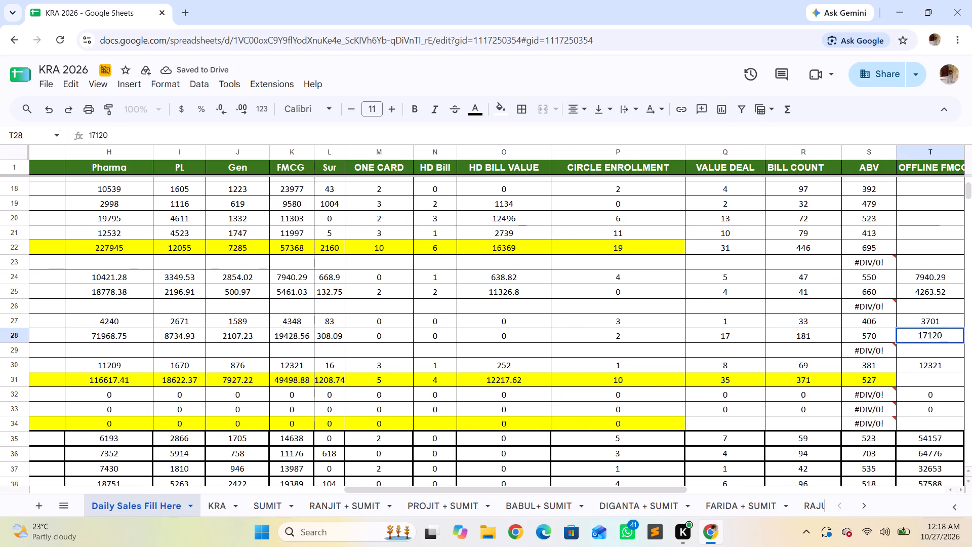
pyautogui.write('.26')
pyautogui.press('Right')
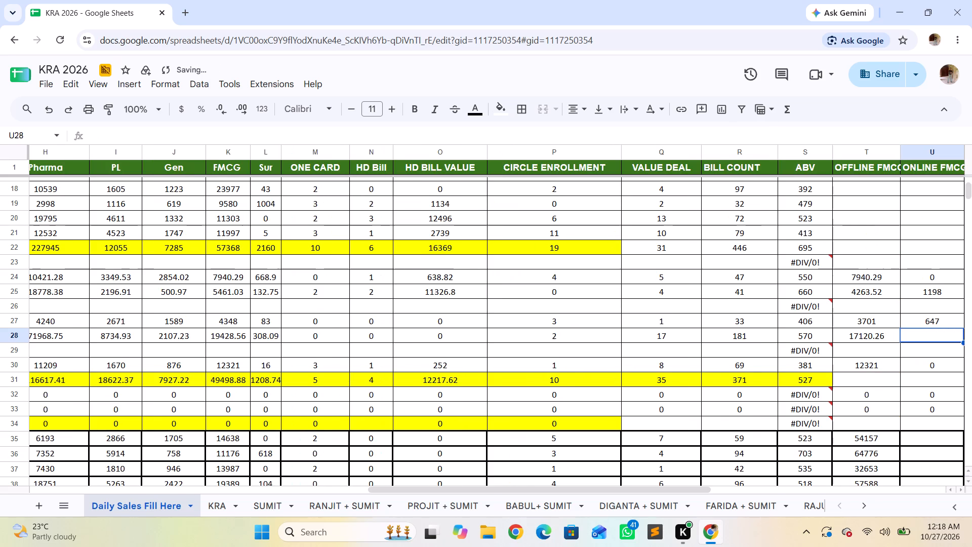
pyautogui.write('2308.30')
pyautogui.press('Right')
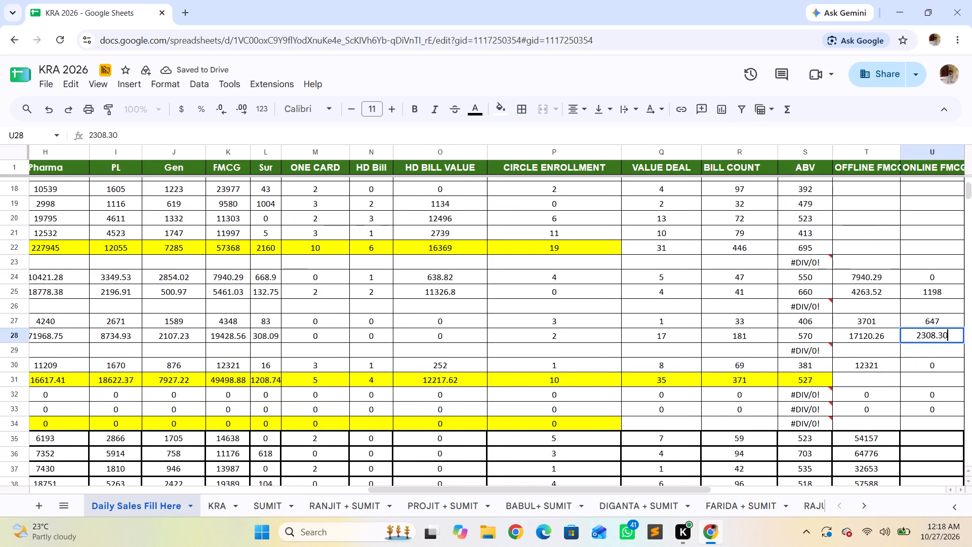
# In the SILPUKURI row, enter 16107.18 as Offline Sales.
pyautogui.press('Left')
pyautogui.press('Left')
pyautogui.press('Left')
pyautogui.press('Left')
pyautogui.press('Left')
pyautogui.press('Left')
pyautogui.press('Left')
pyautogui.press('Left')
pyautogui.press('Left')
pyautogui.press('Left')
pyautogui.press('Left')
pyautogui.press('Left')
pyautogui.press('Left')
pyautogui.press('Left')
pyautogui.press('Left')
pyautogui.press('Left')
pyautogui.press('Left')
pyautogui.press('Left')
pyautogui.press('Left')
pyautogui.press('Left')
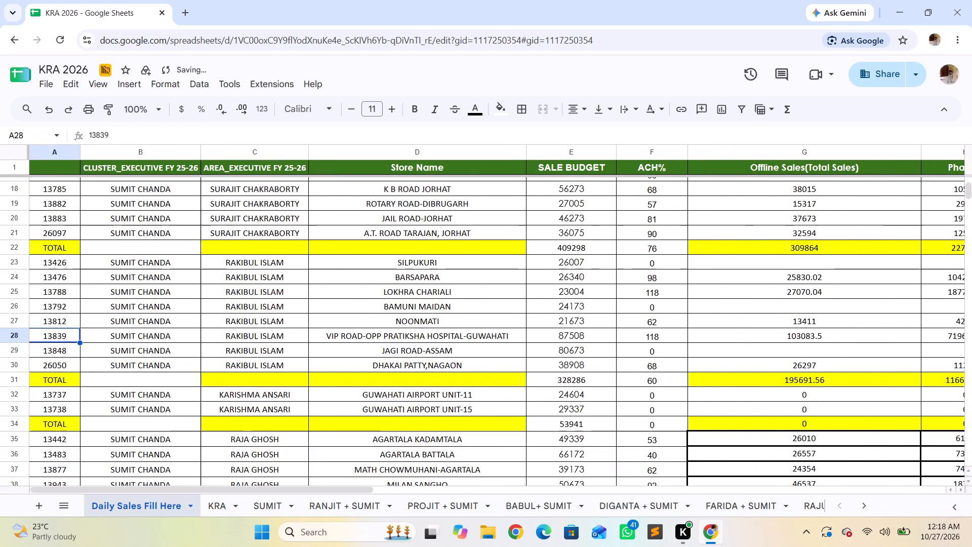
pyautogui.press('Right')
pyautogui.press('Right')
pyautogui.press('Right')
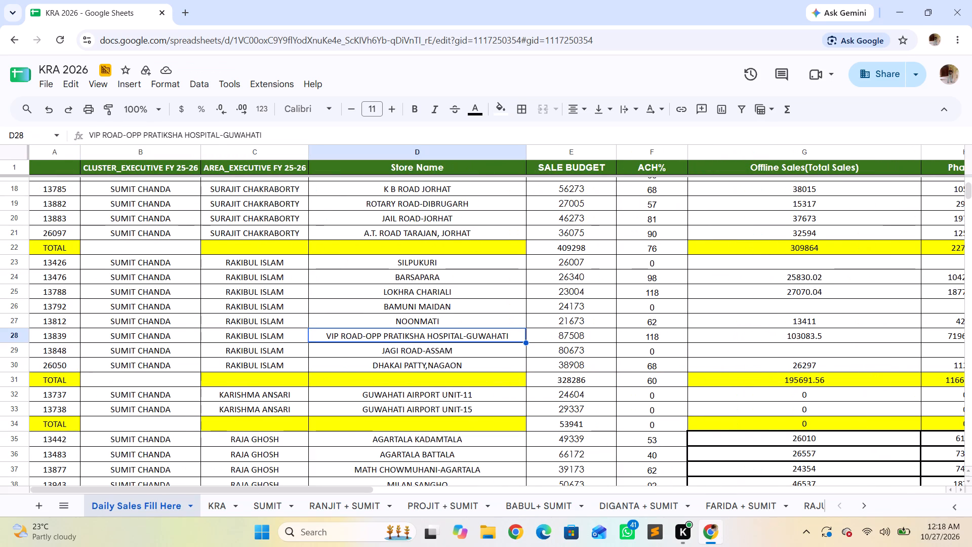
pyautogui.press('Up')
pyautogui.press('Up')
pyautogui.press('Up')
pyautogui.press('Up')
pyautogui.press('Up')
pyautogui.press('Right')
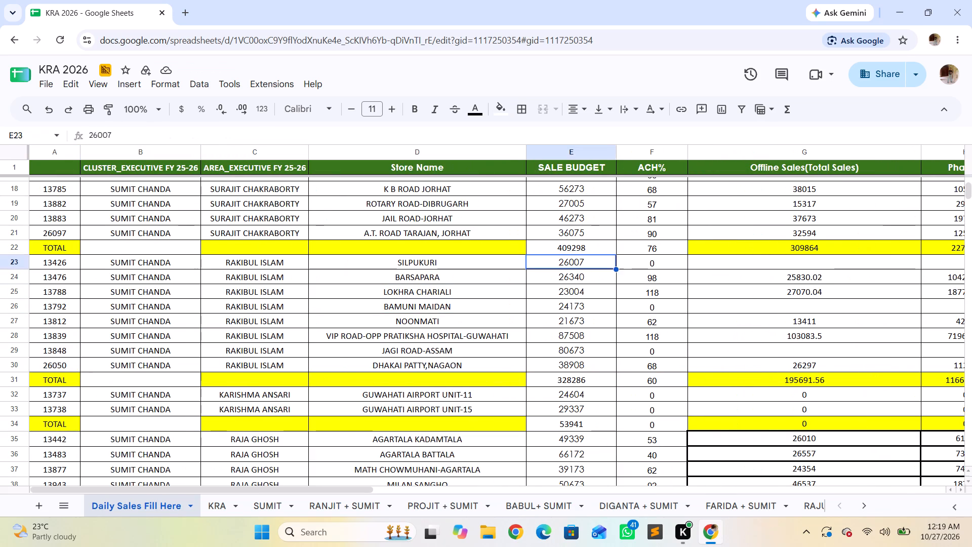
pyautogui.press('Right')
pyautogui.press('Right')
pyautogui.write('16107.18')
pyautogui.press('Right')
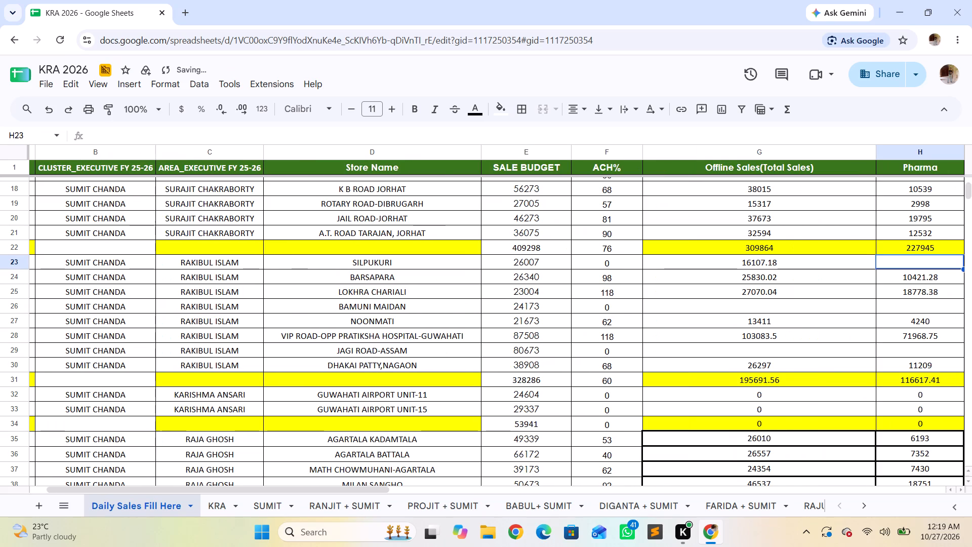
# Enter SILPUKURI's category sales: Pharma 6812.47, PL 1817.92, Gen 356.35, FMCG 6758.85 and Sur 179.36.
pyautogui.write('6812')
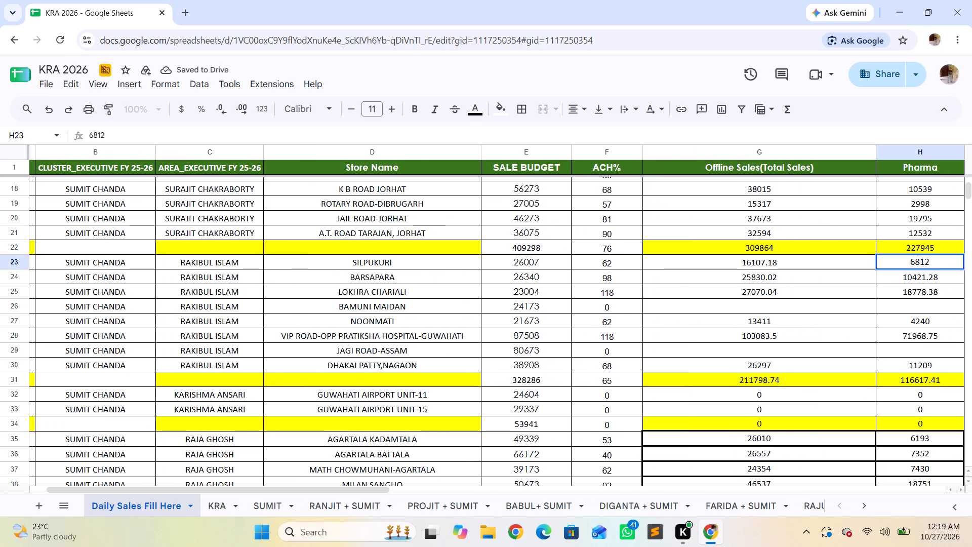
pyautogui.write('.47')
pyautogui.press('Right')
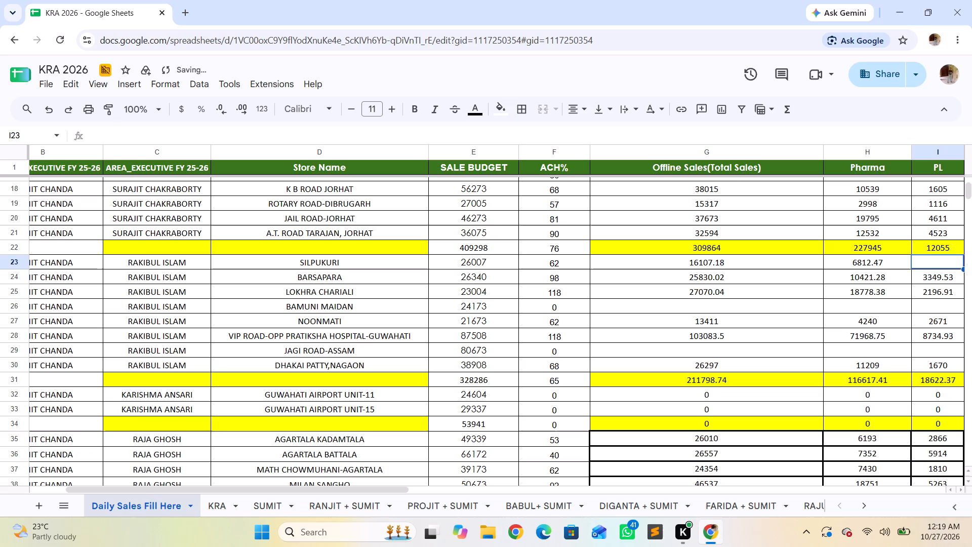
pyautogui.write('1817.92')
pyautogui.press('Right')
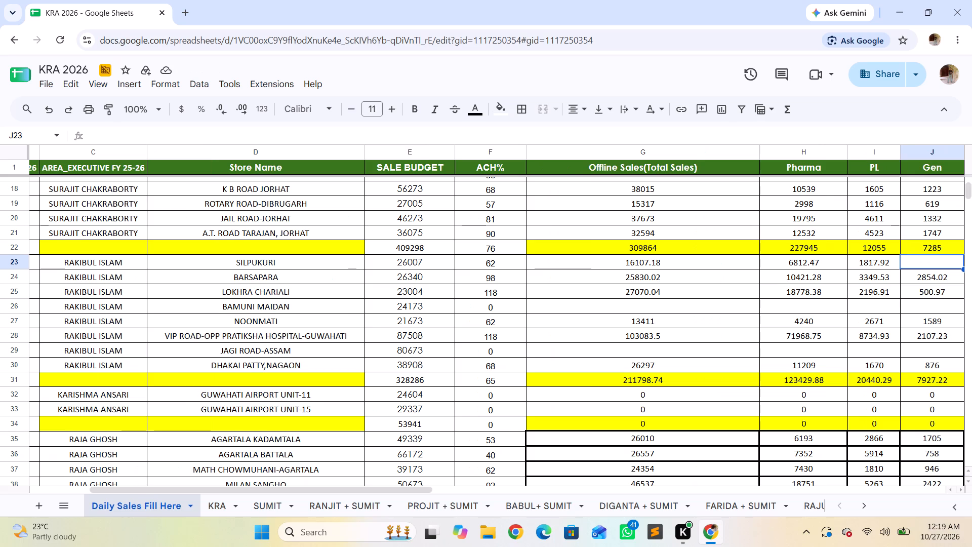
pyautogui.write('356.35')
pyautogui.press('Right')
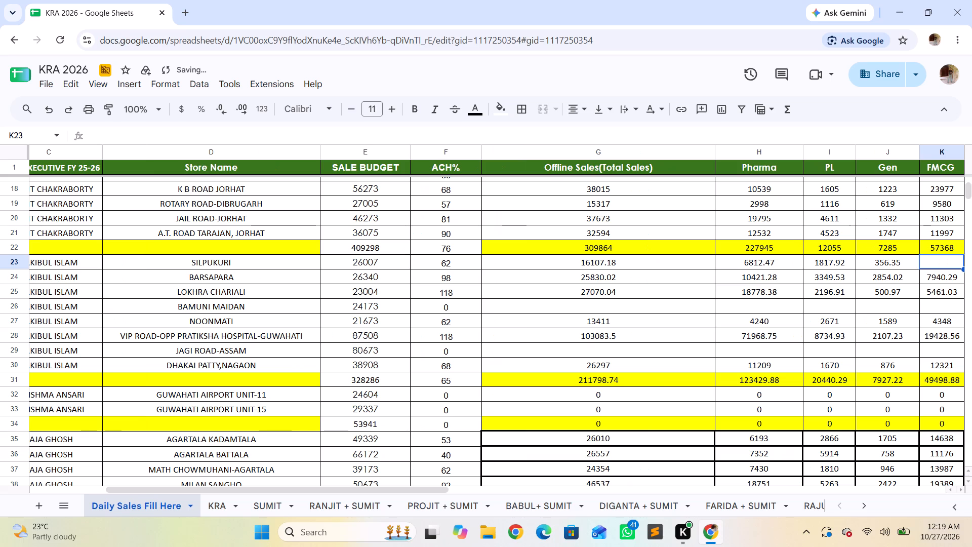
pyautogui.write('67')
pyautogui.write('58.85')
pyautogui.press('Right')
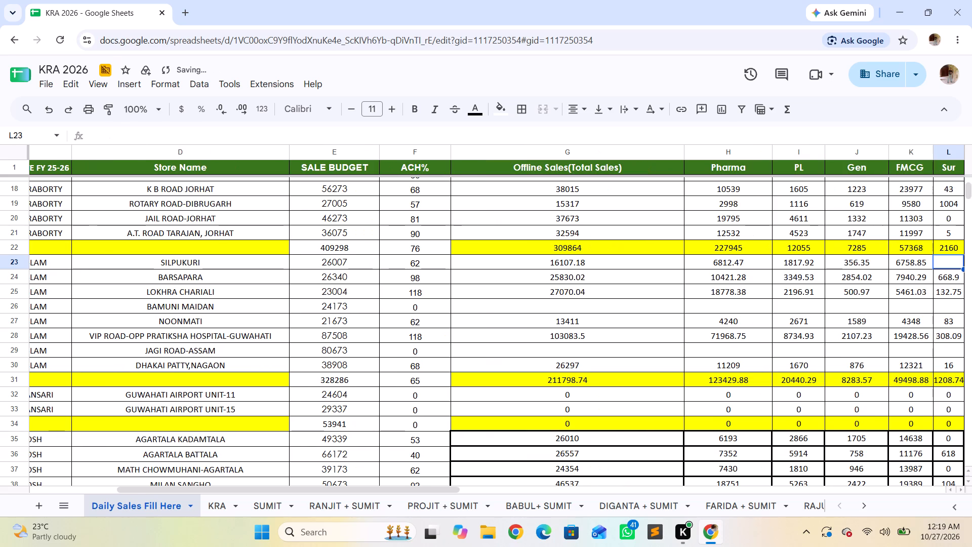
pyautogui.write('179.36')
pyautogui.press('Right')
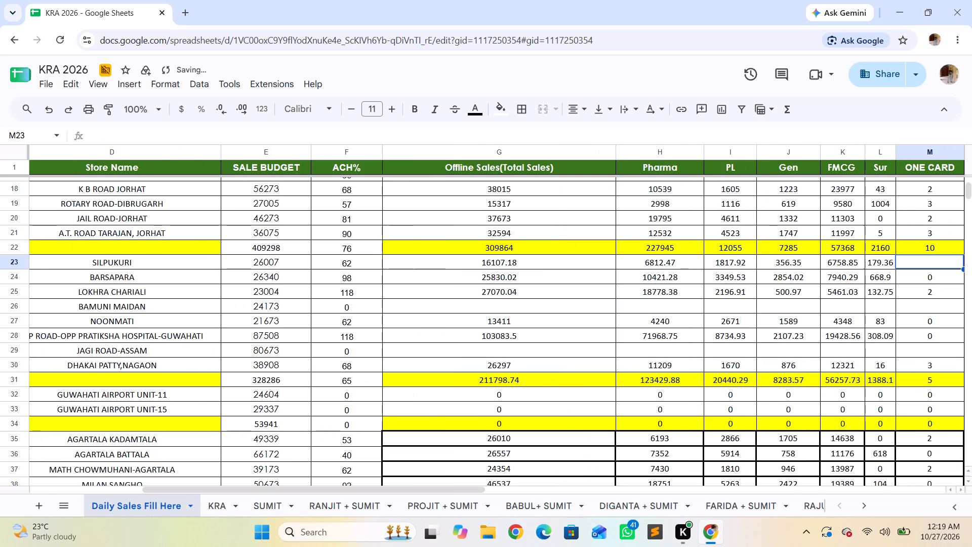
# Enter SILPUKURI's ONE CARD 0, HD Bill 4, HD BILL VALUE 3919.61, CIRCLE ENROLLMENT 0, VALUE DEAL 7 and BILL COUNT 51.
pyautogui.press('0')
pyautogui.press('Right')
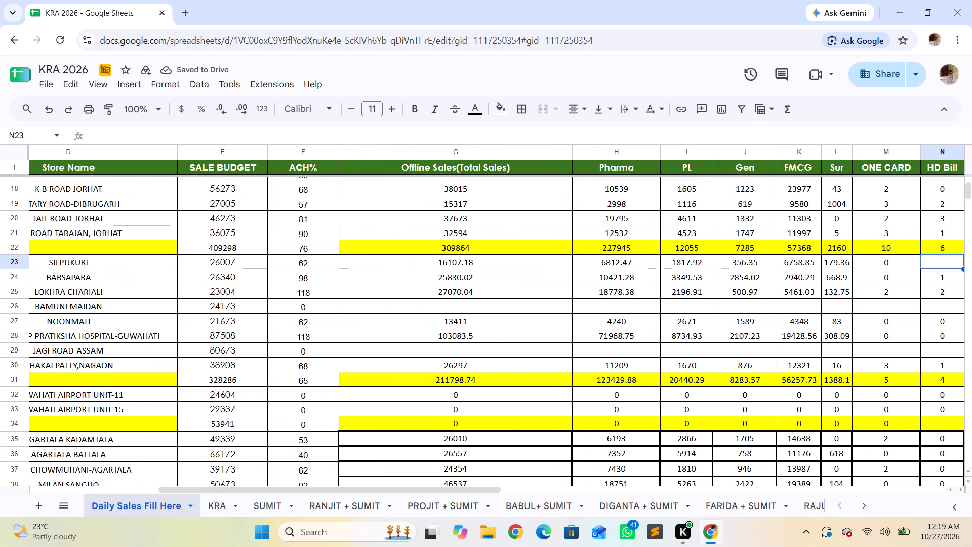
pyautogui.press('4')
pyautogui.press('Right')
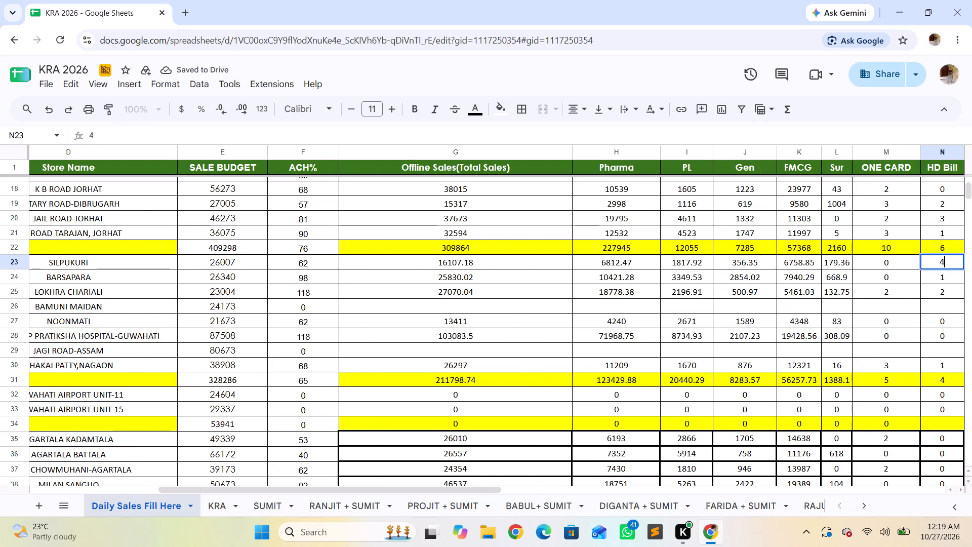
pyautogui.write('3919.61')
pyautogui.press('Right')
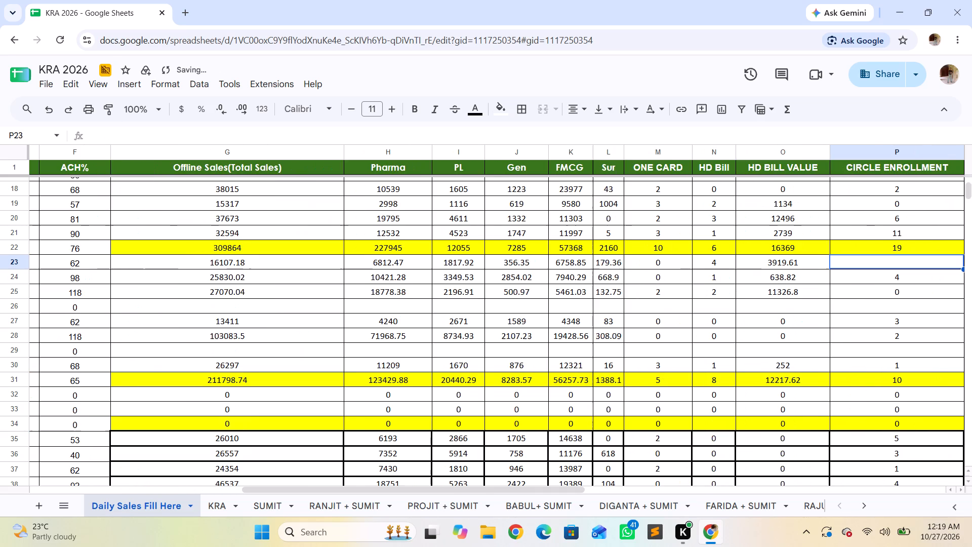
pyautogui.press('0')
pyautogui.press('Right')
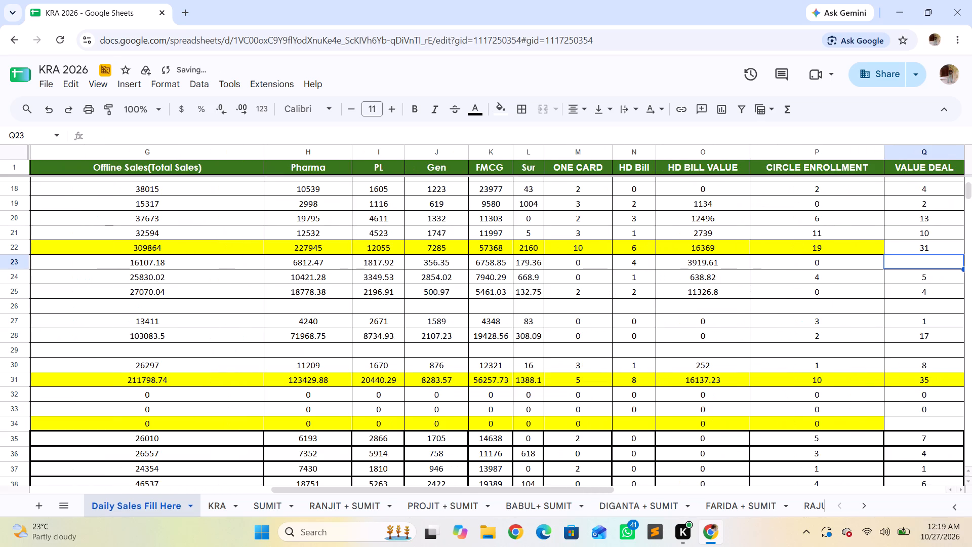
pyautogui.press('7')
pyautogui.press('Right')
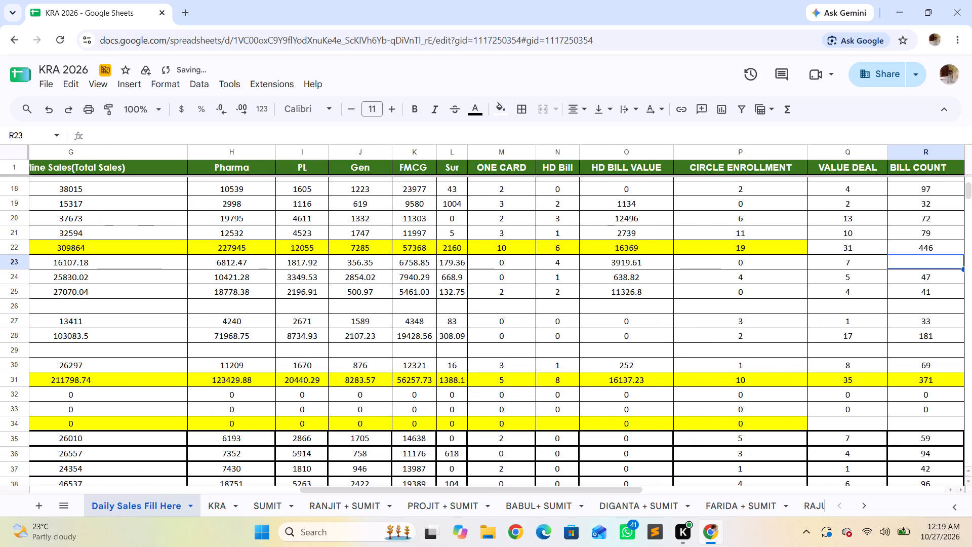
pyautogui.write('51')
pyautogui.press('Right')
# Enter 6154.17 as SILPUKURI's OFFLINE FMCG and 604.68 as its ONLINE FMCG.
pyautogui.press('Right')
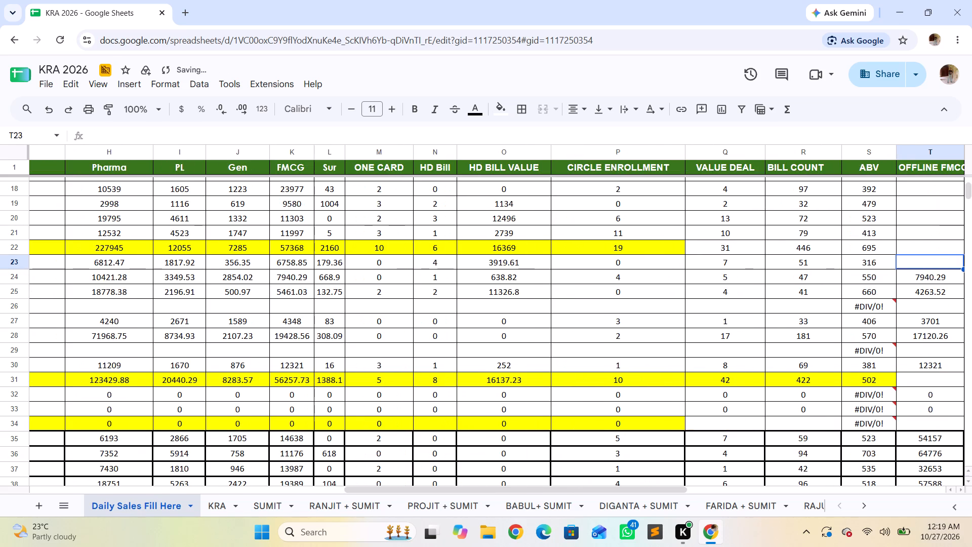
pyautogui.write('6154.17')
pyautogui.press('Right')
pyautogui.write('604.68')
pyautogui.press('Right')
# In the BAMUNI MAIDAN row, enter 20561.39 as Offline Sales.
pyautogui.press('Left')
pyautogui.press('Left')
pyautogui.press('Left')
pyautogui.press('Left')
pyautogui.press('Left')
pyautogui.press('Left')
pyautogui.press('Left')
pyautogui.press('Left')
pyautogui.press('Left')
pyautogui.press('Left')
pyautogui.press('Left')
pyautogui.press('Left')
pyautogui.press('Left')
pyautogui.press('Left')
pyautogui.press('Left')
pyautogui.press('Left')
pyautogui.press('Left')
pyautogui.press('Left')
pyautogui.press('Left')
pyautogui.press('Left')
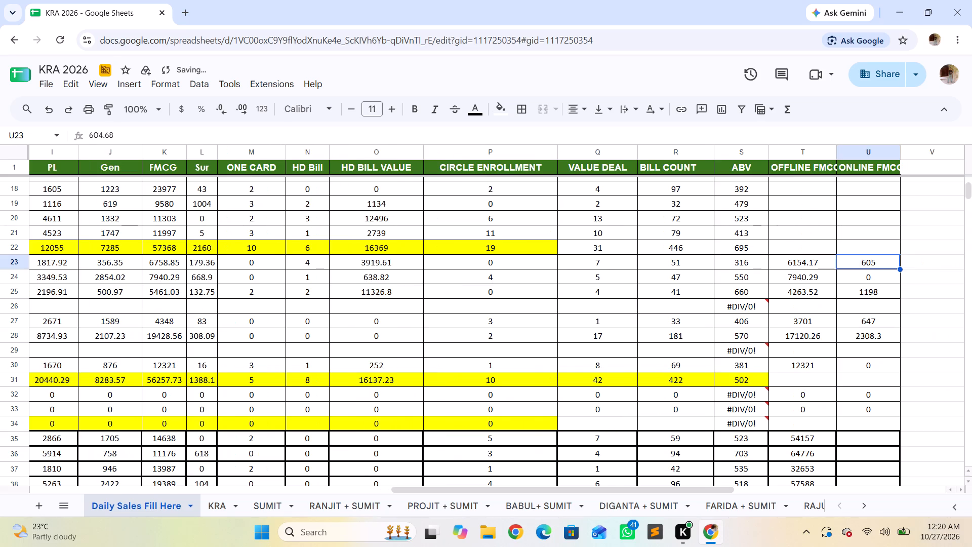
pyautogui.press('Right')
pyautogui.press('Right')
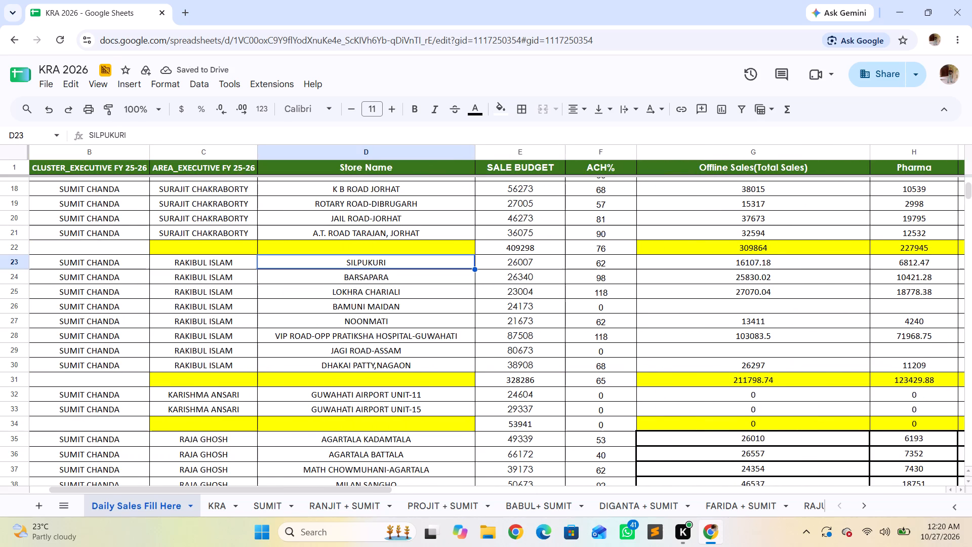
pyautogui.press('Down')
pyautogui.press('Down')
pyautogui.press('Down')
pyautogui.press('Right')
pyautogui.press('Right')
pyautogui.press('Right')
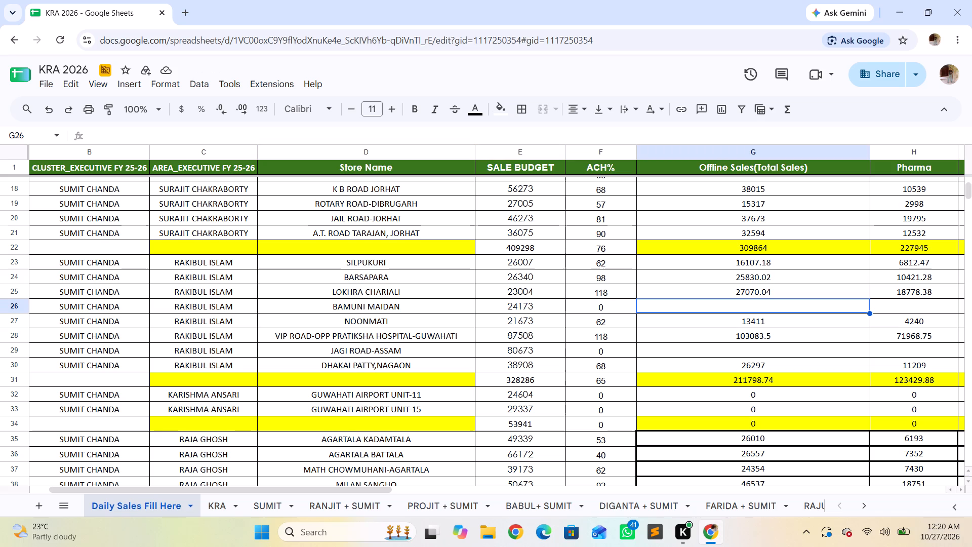
pyautogui.write('20561.39')
pyautogui.press('Right')
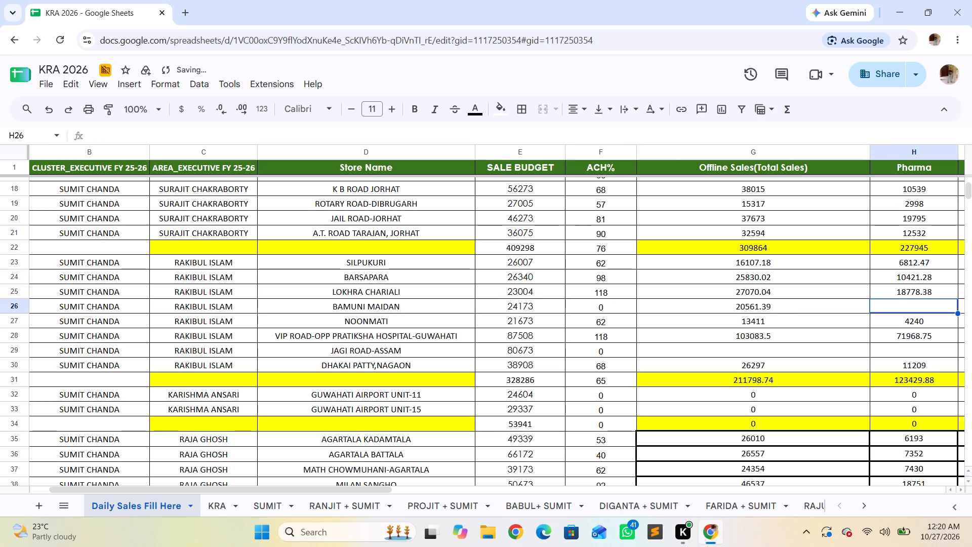
# Enter BAMUNI MAIDAN's category sales: Pharma 6923.87, PL 2099.82, Gen 269.91, FMCG 10911.59 and Sur 0.
pyautogui.write('6923.87')
pyautogui.press('Right')
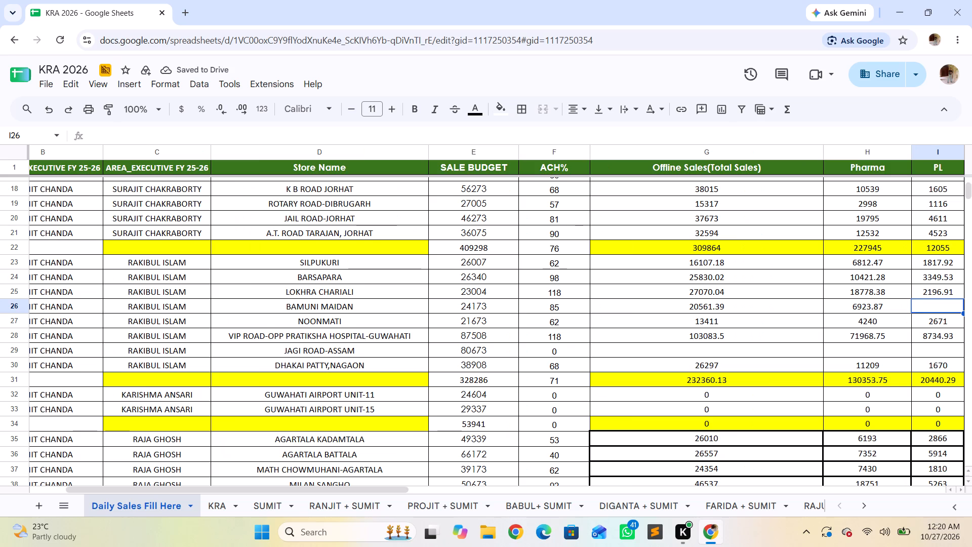
pyautogui.write('2099')
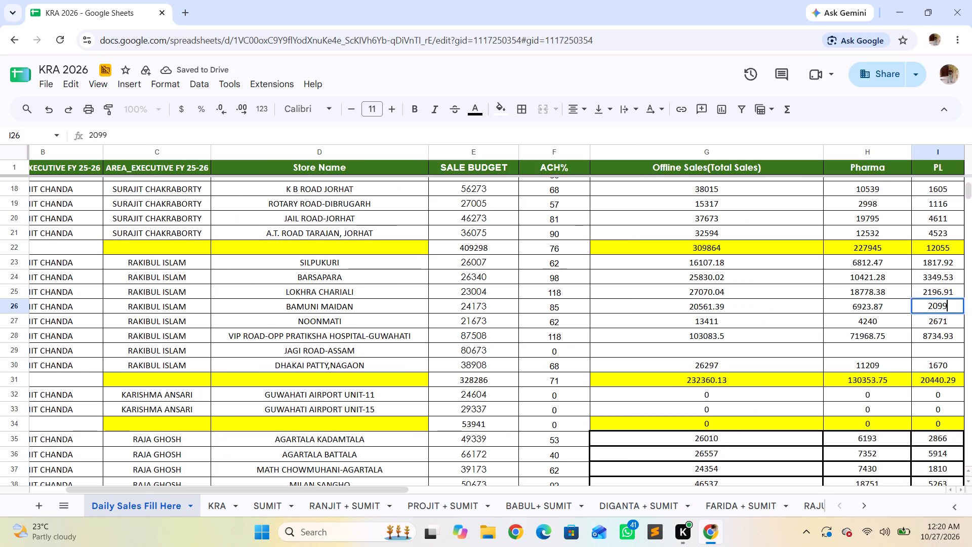
pyautogui.write('.82')
pyautogui.press('Right')
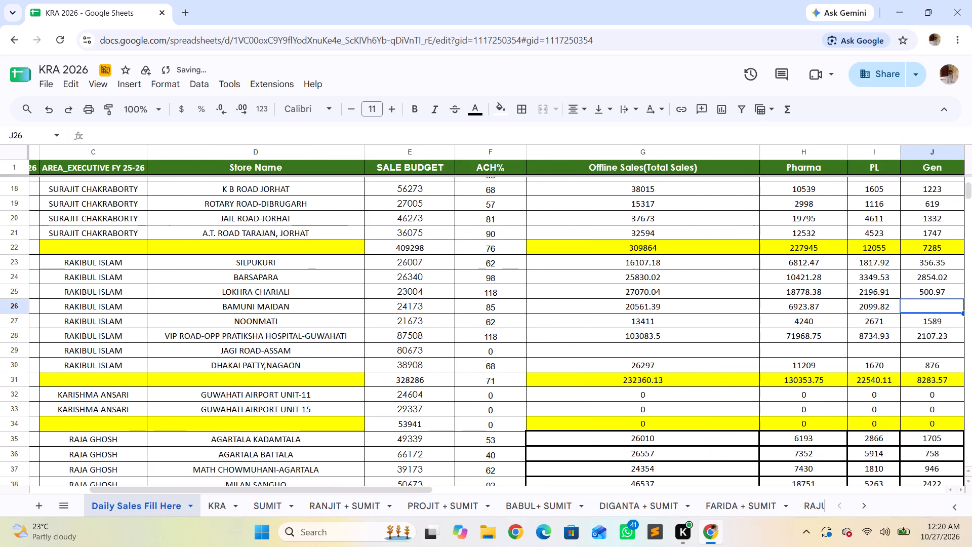
pyautogui.write('269.91')
pyautogui.press('Right')
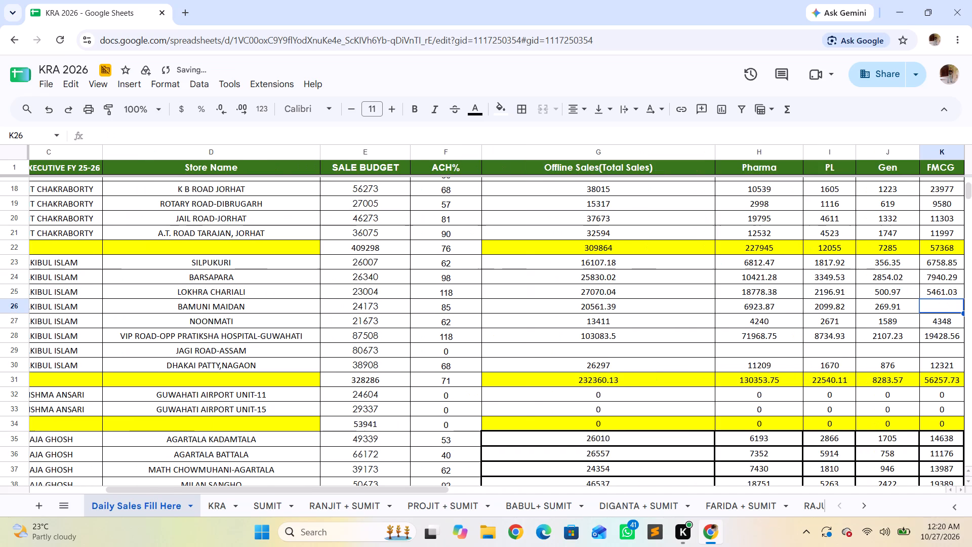
pyautogui.write('10911.59')
pyautogui.press('Right')
pyautogui.press('Left')
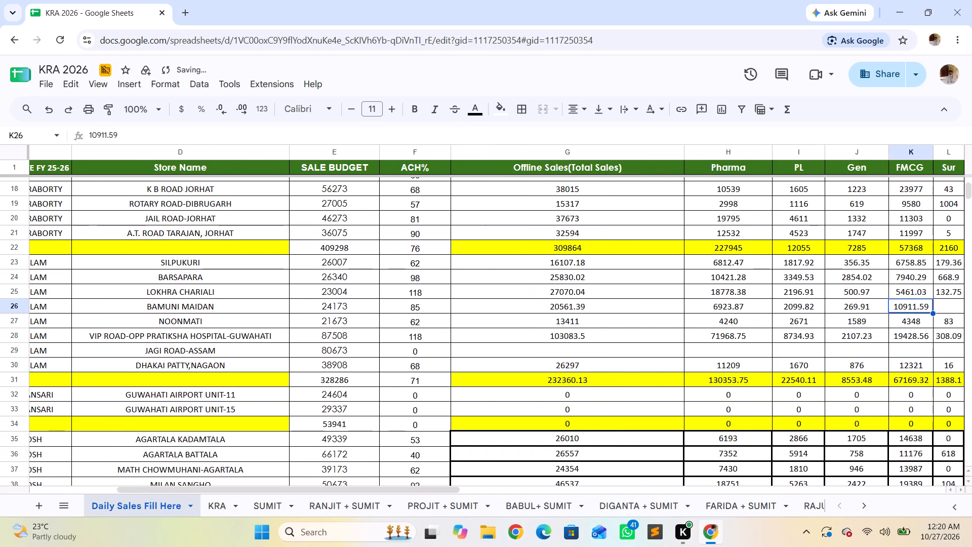
pyautogui.hotkey('ctrl', 'c')
pyautogui.press('Right')
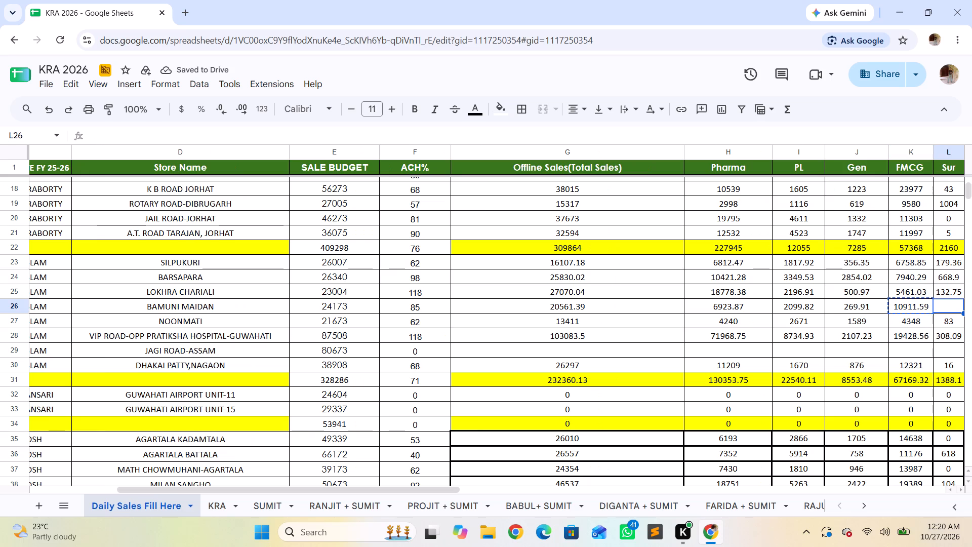
pyautogui.press('0')
pyautogui.press('Right')
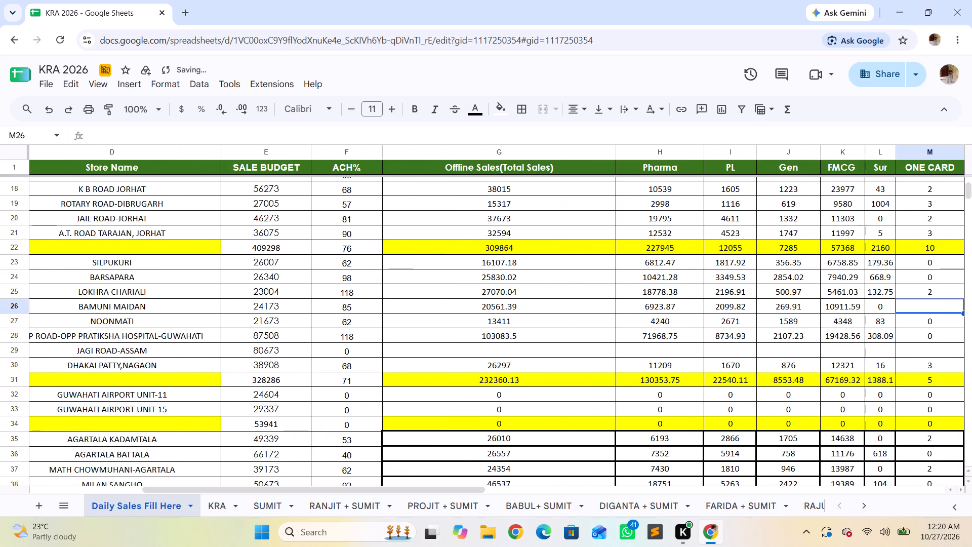
# Enter BAMUNI MAIDAN's ONE CARD 0, HD Bill 0, HD BILL VALUE 0, CIRCLE ENROLLMENT 1, VALUE DEAL 7 and BILL COUNT 31.
pyautogui.press('0')
pyautogui.press('Right')
pyautogui.press('0')
pyautogui.press('Right')
pyautogui.press('0')
pyautogui.press('Right')
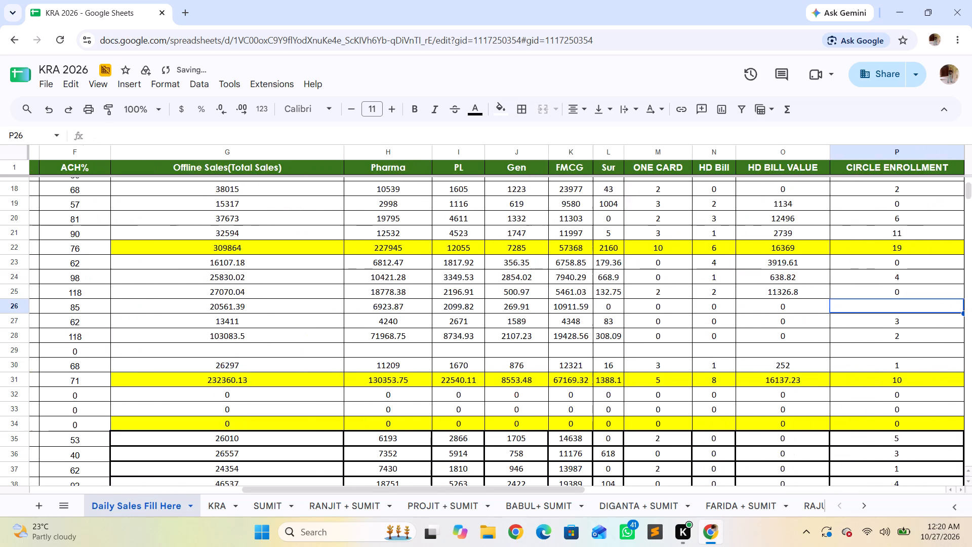
pyautogui.press('1')
pyautogui.press('Right')
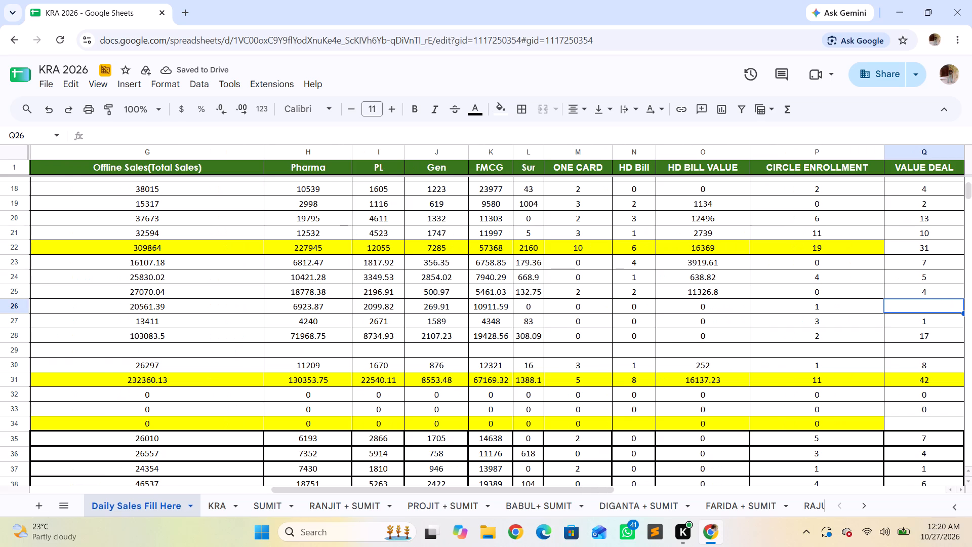
pyautogui.press('7')
pyautogui.press('Right')
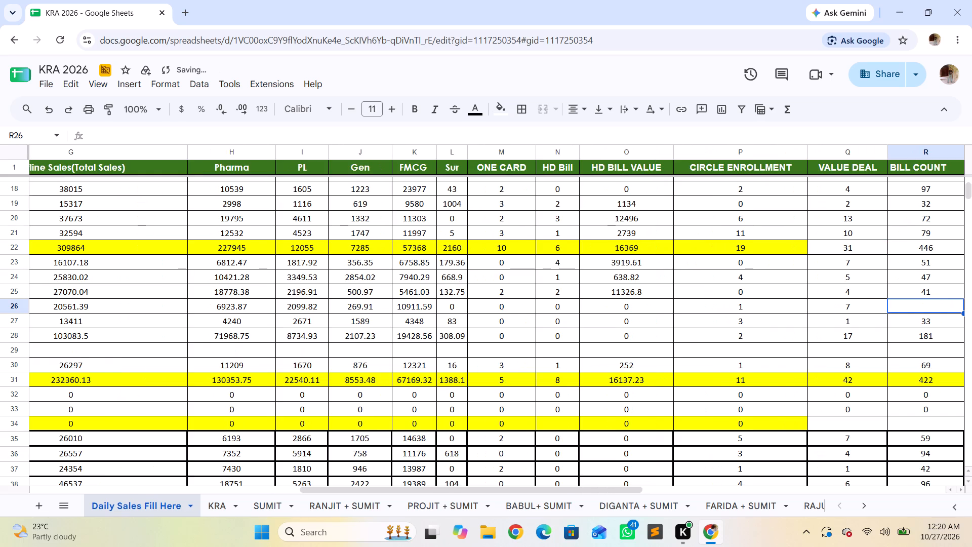
pyautogui.write('31')
pyautogui.press('Right')
pyautogui.press('Right')
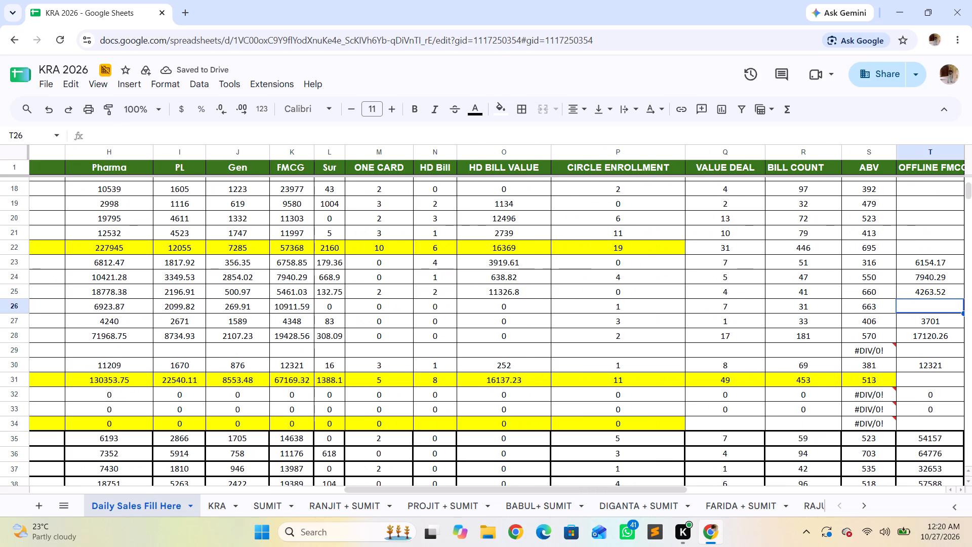
# Fill BAMUNI MAIDAN's OFFLINE FMCG with its copied FMCG value 10911.59 and enter 0 as ONLINE FMCG.
pyautogui.hotkey('ctrl', 'v')
pyautogui.press('Right')
pyautogui.press('0')
pyautogui.press('Right')
# In the JAGI ROAD-ASSAM row, enter 87918 as Offline Sales.
pyautogui.press('Left')
pyautogui.press('Left')
pyautogui.press('Left')
pyautogui.press('Left')
pyautogui.press('Left')
pyautogui.press('Left')
pyautogui.press('Left')
pyautogui.press('Left')
pyautogui.press('Left')
pyautogui.press('Left')
pyautogui.press('Left')
pyautogui.press('Left')
pyautogui.press('Left')
pyautogui.press('Left')
pyautogui.press('Left')
pyautogui.press('Left')
pyautogui.press('Left')
pyautogui.press('Left')
pyautogui.press('Left')
pyautogui.press('Left')
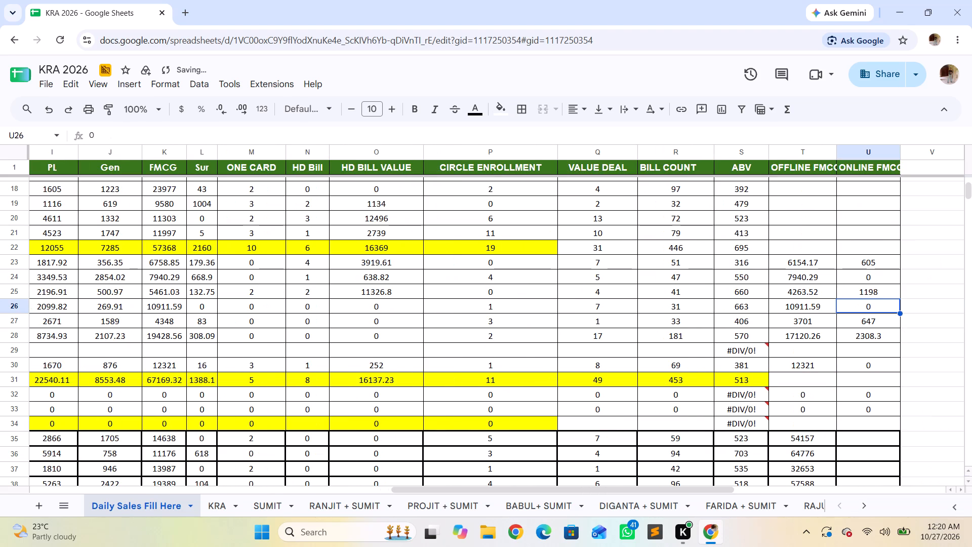
pyautogui.press('Right')
pyautogui.press('Right')
pyautogui.press('Down')
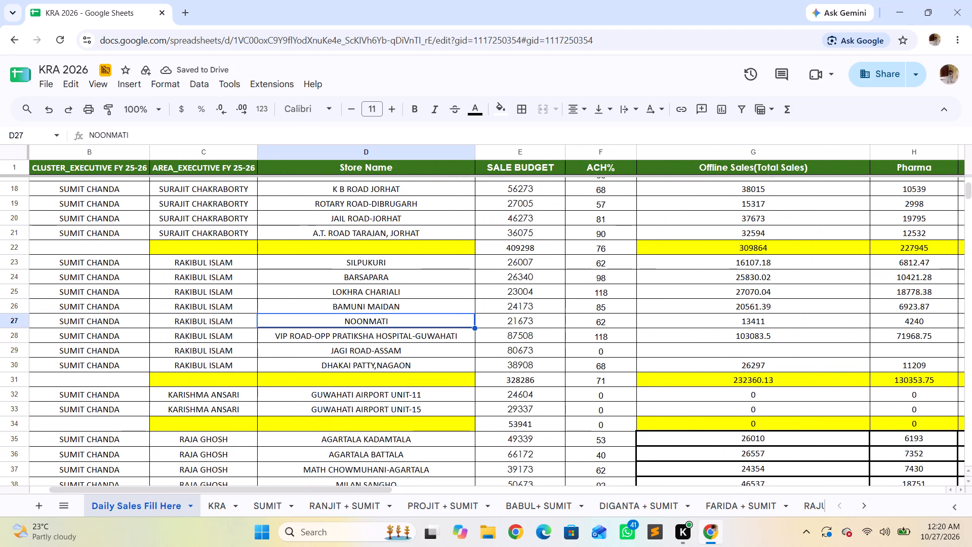
pyautogui.press('Down')
pyautogui.press('Down')
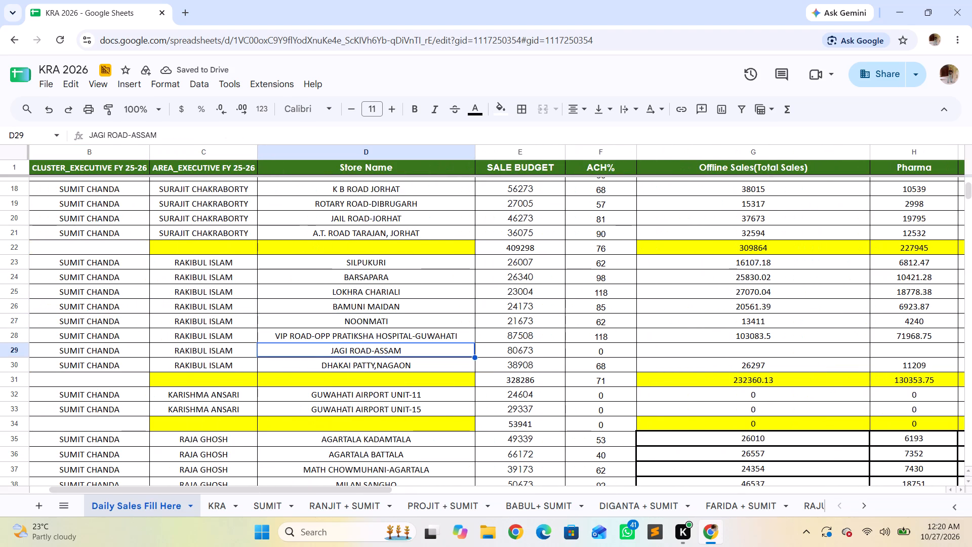
pyautogui.press('Right')
pyautogui.press('Right')
pyautogui.press('Right')
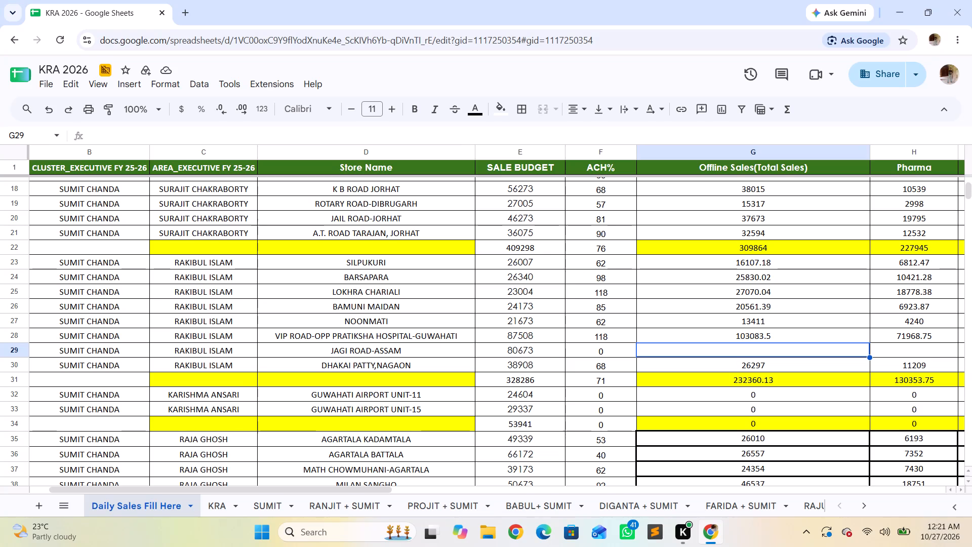
pyautogui.press('8')
pyautogui.write('7918')
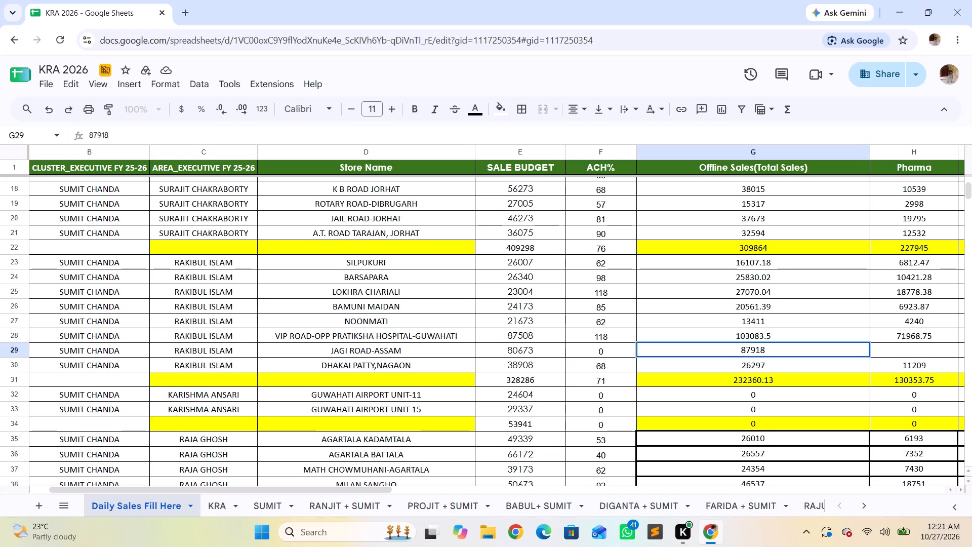
pyautogui.press('Right')
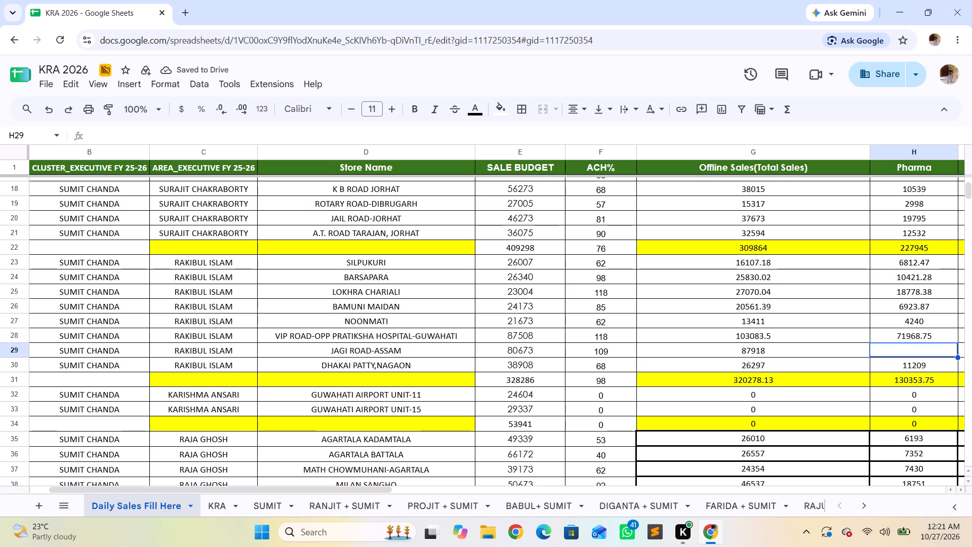
# Enter JAGI ROAD-ASSAM's category sales: Pharma 42726, PL 8836, Gen 4499, FMCG 30067 and Sur 182.
pyautogui.write('42726')
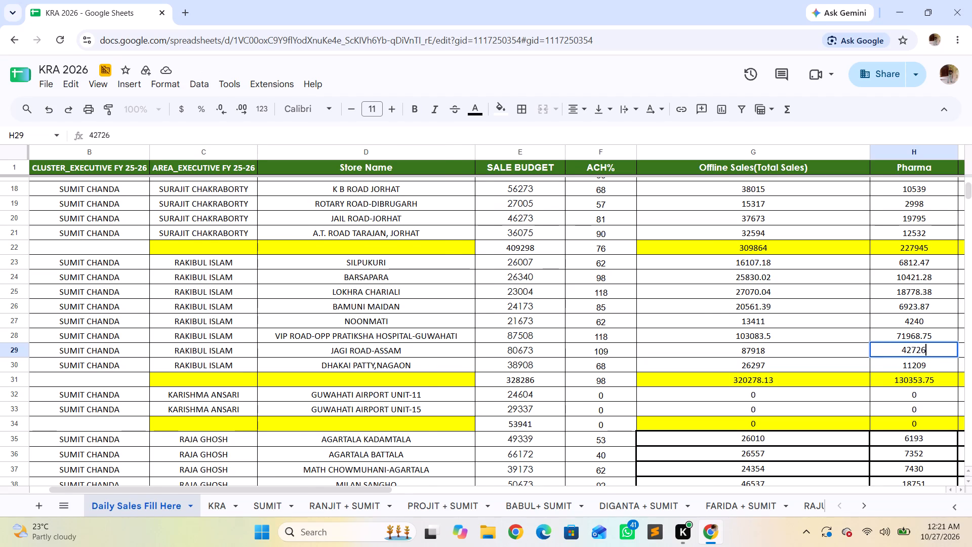
pyautogui.press('Right')
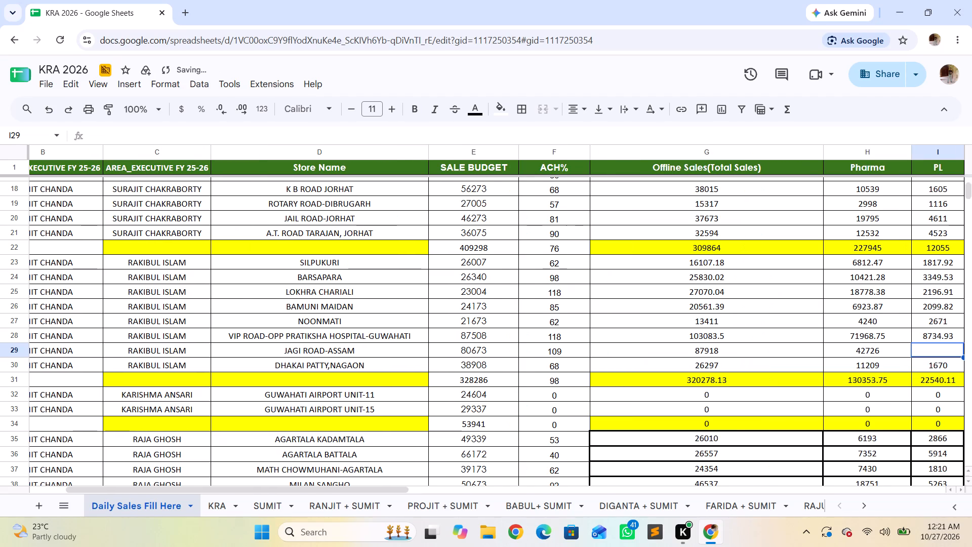
pyautogui.write('8836')
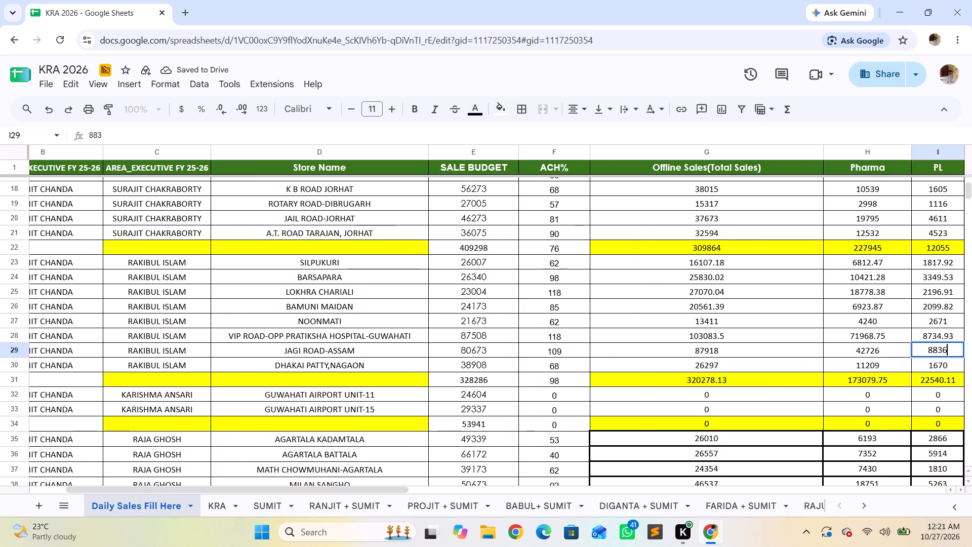
pyautogui.press('Right')
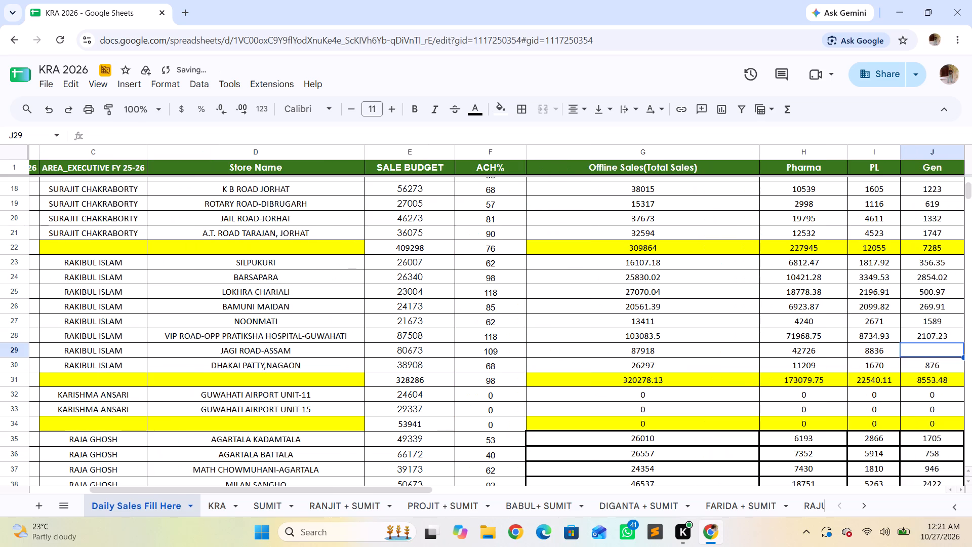
pyautogui.write('4499')
pyautogui.press('Right')
pyautogui.write('30067')
pyautogui.press('Right')
pyautogui.press('Left')
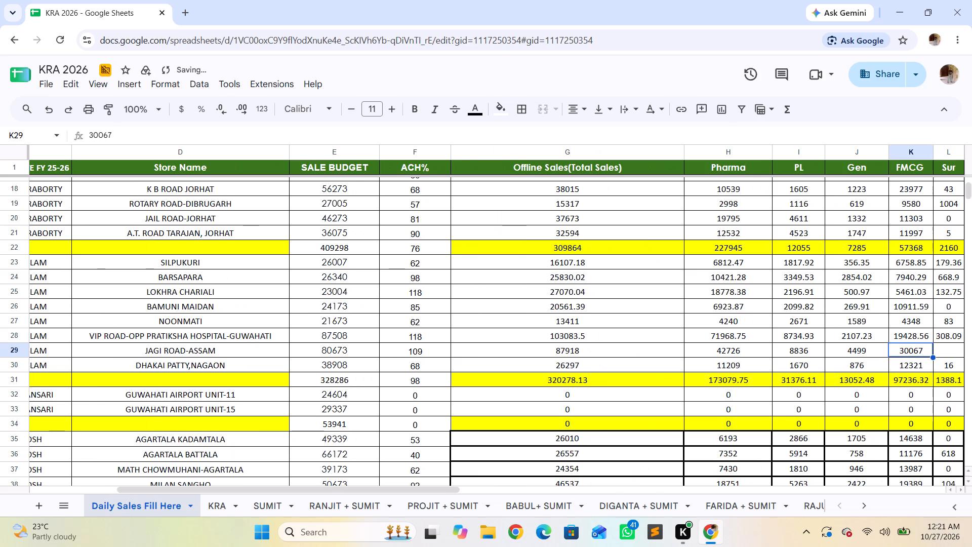
pyautogui.hotkey('ctrl', 'c')
pyautogui.press('Right')
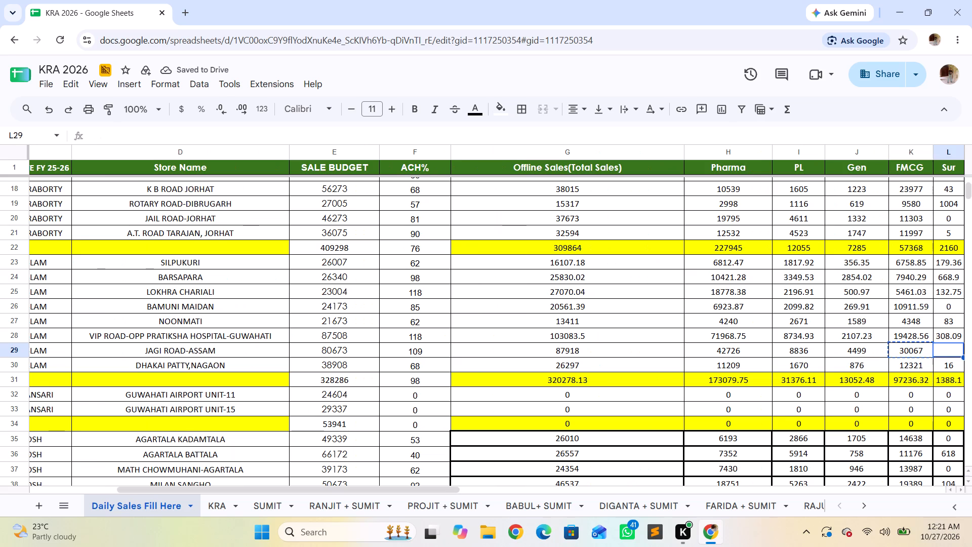
pyautogui.write('182')
pyautogui.press('Right')
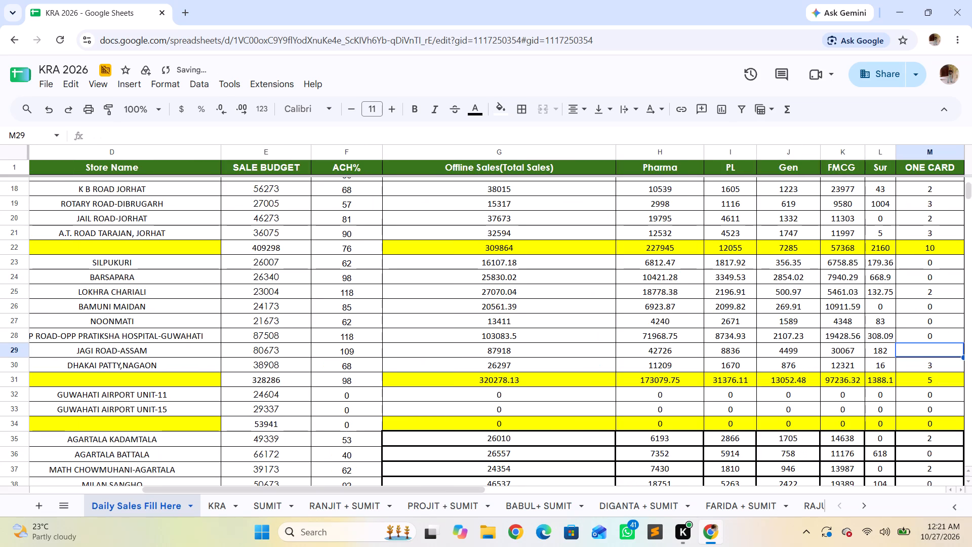
# Enter JAGI ROAD-ASSAM's ONE CARD 3, HD Bill 0, HD BILL VALUE 0, CIRCLE ENROLLMENT 5, VALUE DEAL 9 and BILL COUNT 220.
pyautogui.press('3')
pyautogui.press('Right')
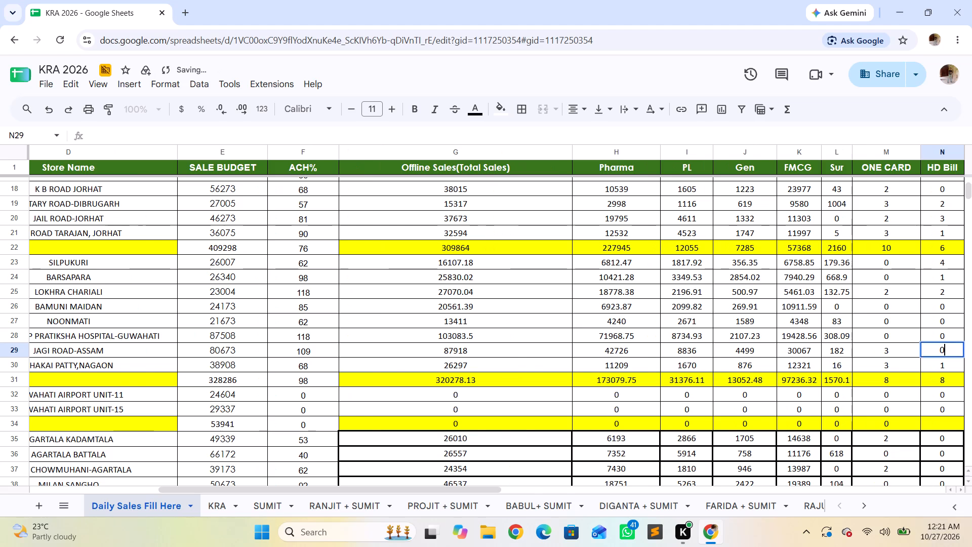
pyautogui.press('0')
pyautogui.press('Right')
pyautogui.press('0')
pyautogui.press('Right')
pyautogui.press('5')
pyautogui.press('Right')
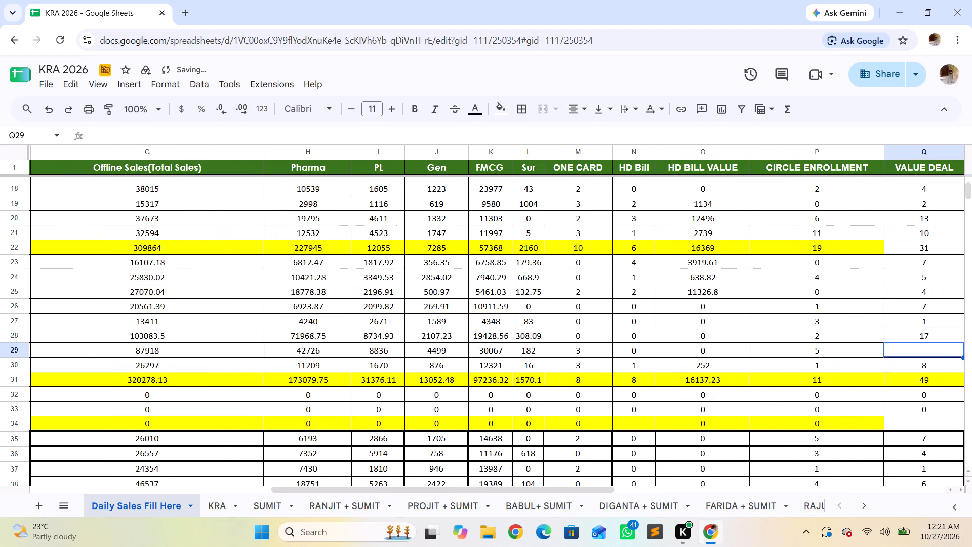
pyautogui.press('9')
pyautogui.press('Right')
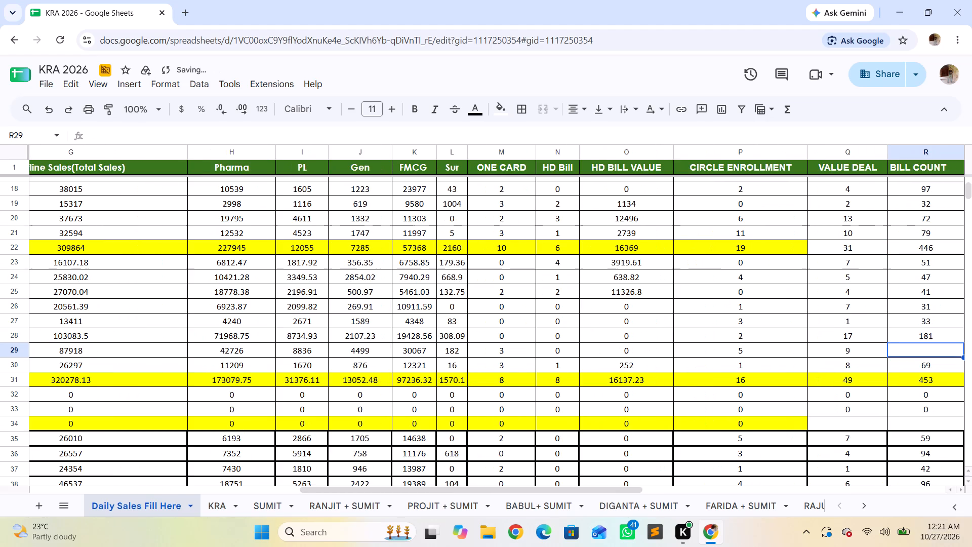
pyautogui.write('220')
pyautogui.press('Right')
pyautogui.press('Right')
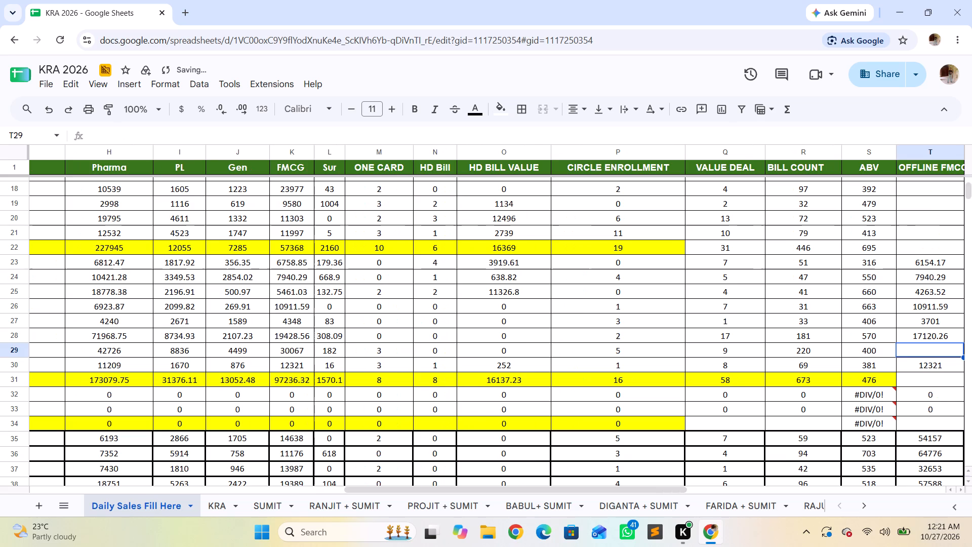
# Fill JAGI ROAD-ASSAM's OFFLINE FMCG with its copied FMCG value 30067 and enter 0 as ONLINE FMCG.
pyautogui.hotkey('ctrl', 'v')
pyautogui.press('Right')
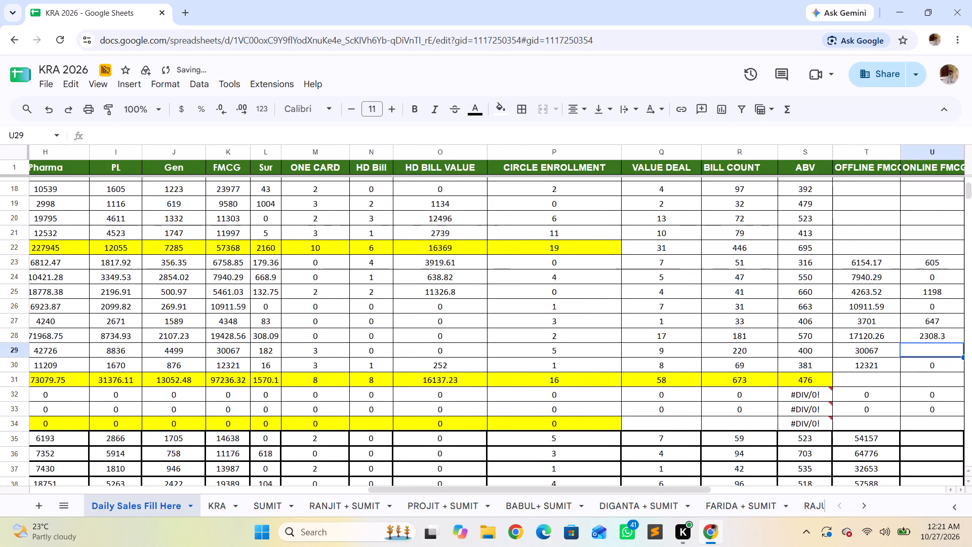
pyautogui.press('0')
pyautogui.press('Right')
# Set VALUE DEAL's SALE QTY to 58 in the INITIATIVE REPORTS table for RAKIBUL's area.
pyautogui.press('Left')
pyautogui.press('Left')
pyautogui.press('Left')
pyautogui.press('Left')
pyautogui.press('Left')
pyautogui.press('Left')
pyautogui.press('Left')
pyautogui.press('Left')
pyautogui.press('Left')
pyautogui.press('Left')
pyautogui.press('Left')
pyautogui.press('Left')
pyautogui.press('Left')
pyautogui.press('Left')
pyautogui.press('Left')
pyautogui.press('Left')
pyautogui.press('Left')
pyautogui.press('Left')
pyautogui.press('Left')
pyautogui.press('Left')
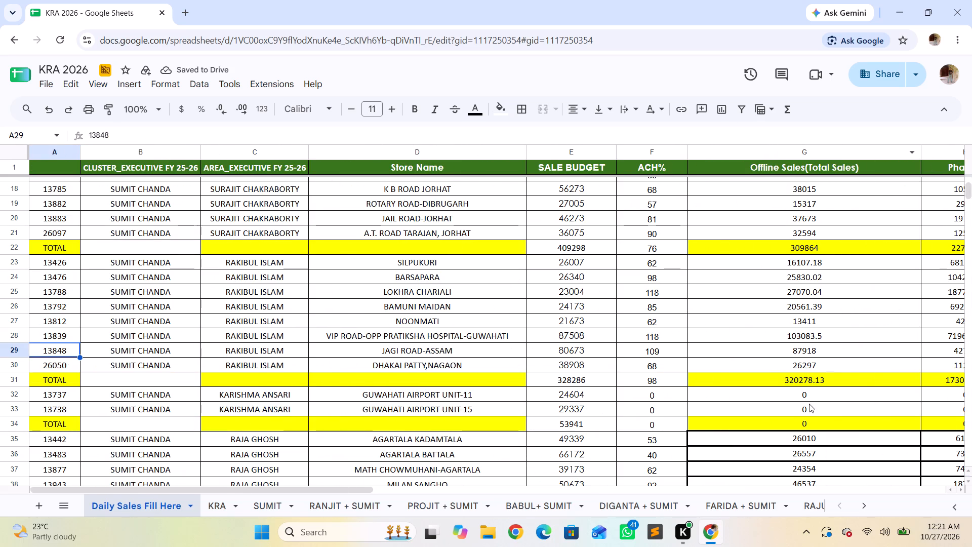
pyautogui.scroll(-13, 809, 404)
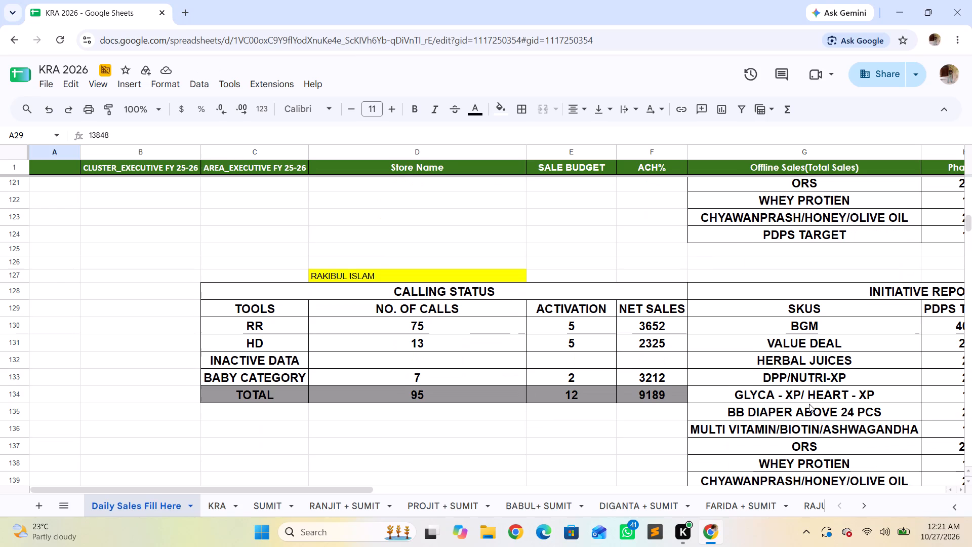
pyautogui.scroll(-1, 809, 404)
pyautogui.hscroll(-4, 809, 404)
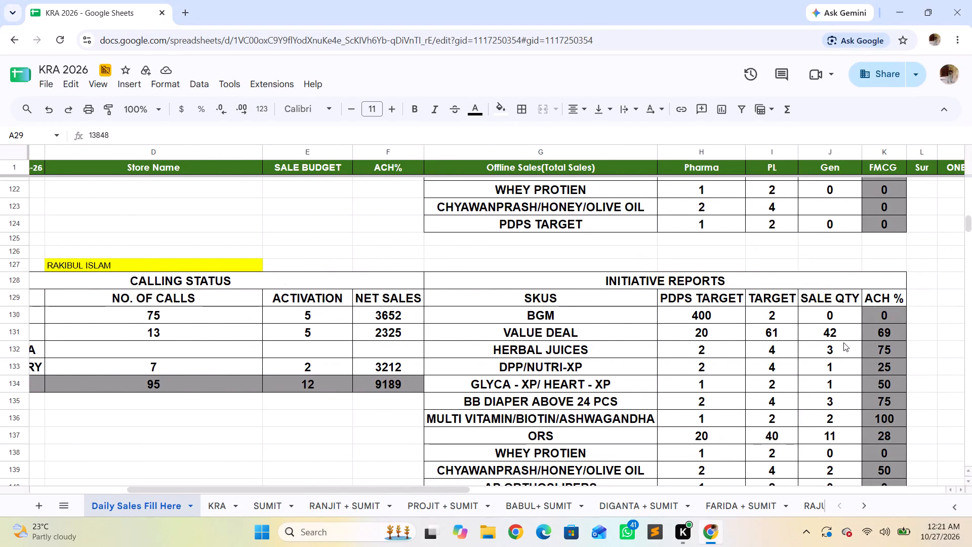
pyautogui.doubleClick(836, 337)
pyautogui.write('58')
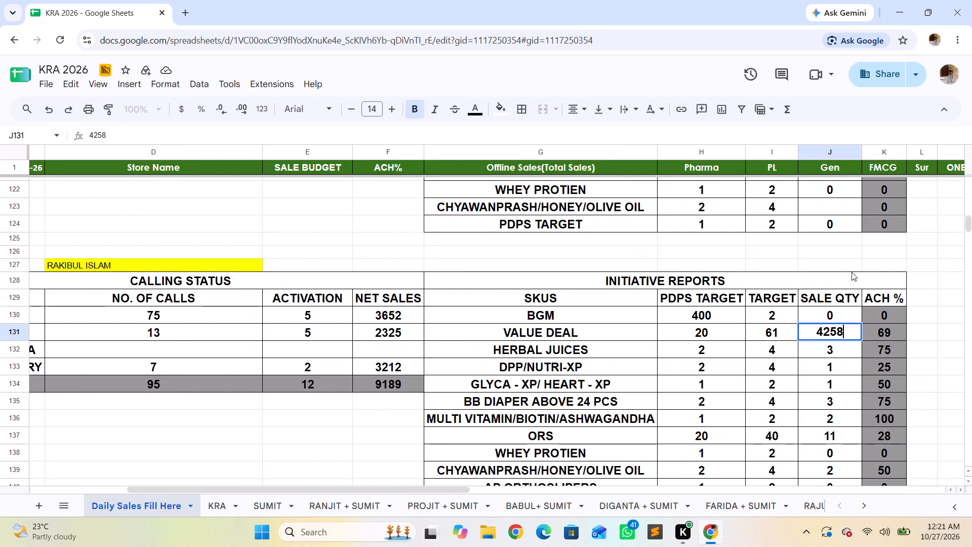
pyautogui.press('BackSpace')
pyautogui.press('BackSpace')
pyautogui.press('BackSpace')
pyautogui.press('BackSpace')
pyautogui.write('58')
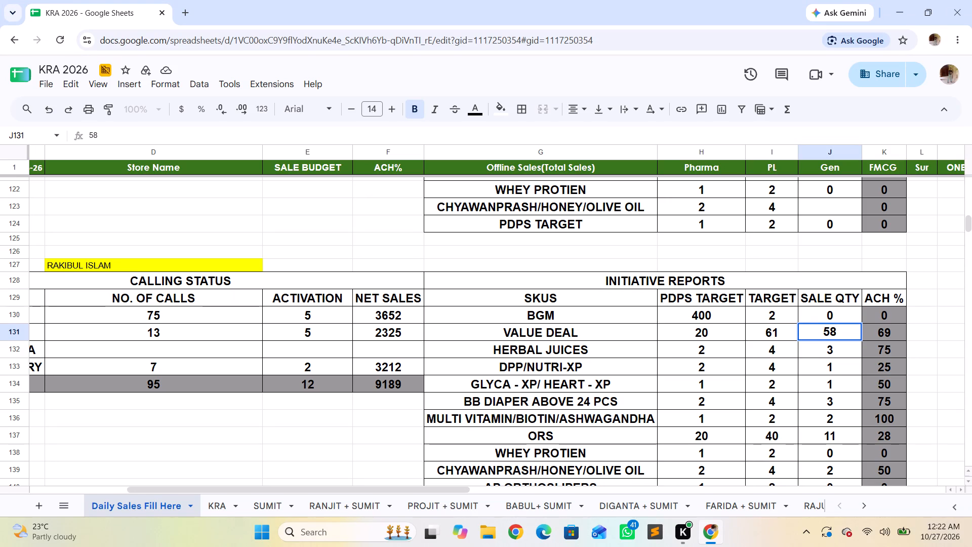
pyautogui.press('Left')
pyautogui.press('Left')
pyautogui.press('Left')
pyautogui.press('Left')
pyautogui.press('Left')
pyautogui.press('Left')
pyautogui.press('Left')
pyautogui.press('Left')
pyautogui.press('Left')
pyautogui.press('Left')
pyautogui.press('Left')
pyautogui.press('Left')
pyautogui.press('Left')
pyautogui.press('Left')
pyautogui.click(816, 258)
# Switch to the RAKIBUL + SUMIT sheet and review its full branch sales table at 75% zoom, then restore 100%.
pyautogui.press('Left')
pyautogui.press('Left')
pyautogui.press('Left')
pyautogui.press('Left')
pyautogui.press('Left')
pyautogui.press('Left')
pyautogui.press('Left')
pyautogui.press('Left')
pyautogui.press('Left')
pyautogui.press('Left')
pyautogui.press('Left')
pyautogui.press('Left')
pyautogui.press('Left')
pyautogui.press('Left')
pyautogui.press('Left')
pyautogui.press('Left')
pyautogui.press('Left')
pyautogui.press('Left')
pyautogui.press('Left')
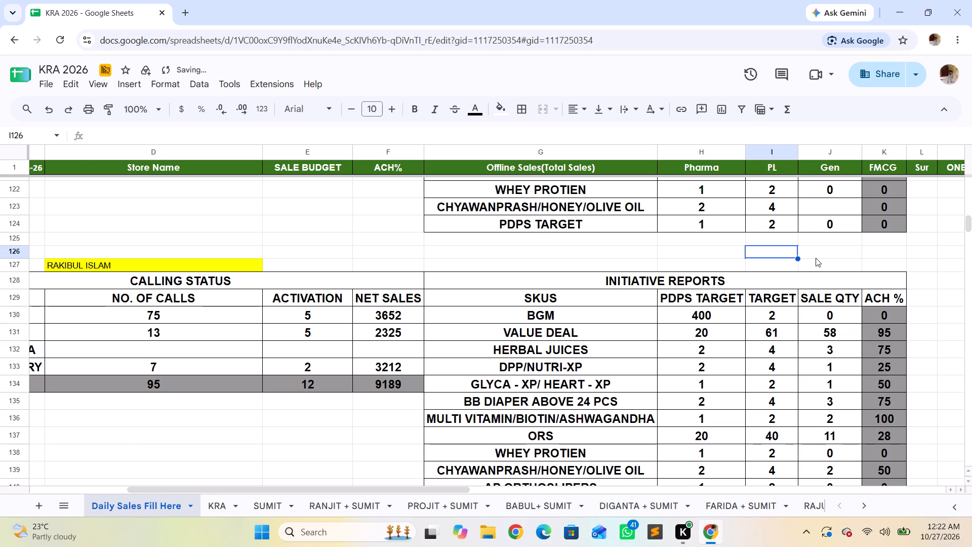
pyautogui.scroll(9, 714, 236)
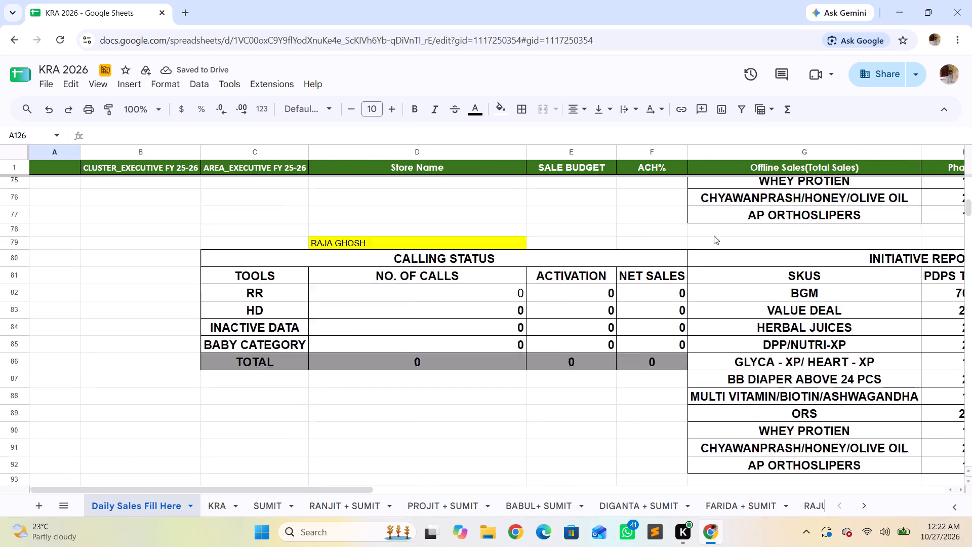
pyautogui.scroll(7, 714, 236)
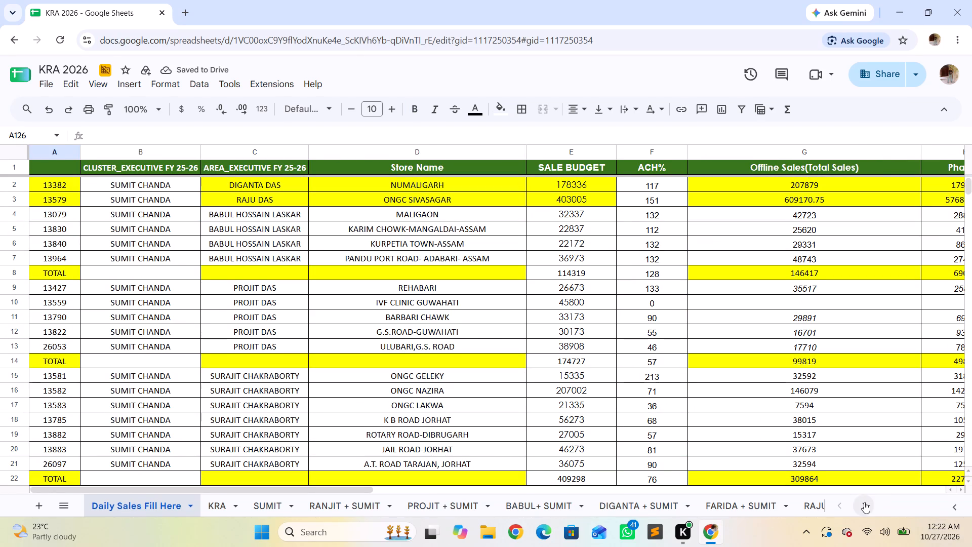
pyautogui.click(864, 502)
pyautogui.click(321, 507)
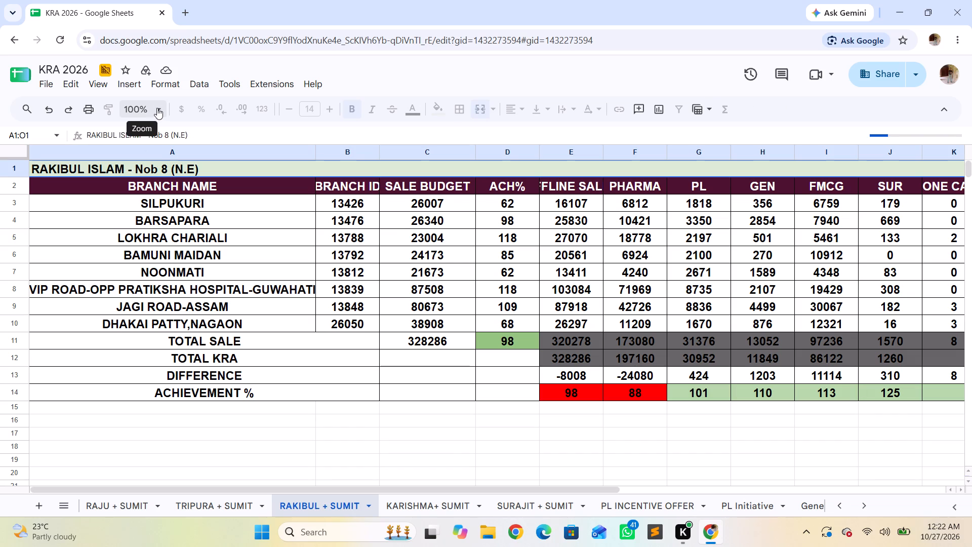
pyautogui.moveTo(157, 108); pyautogui.dragTo(144, 157)
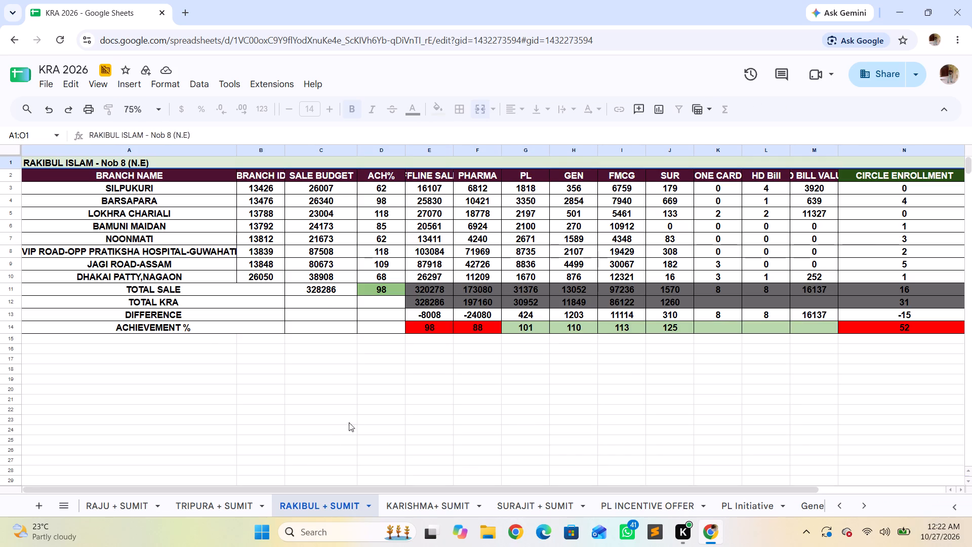
pyautogui.click(356, 415)
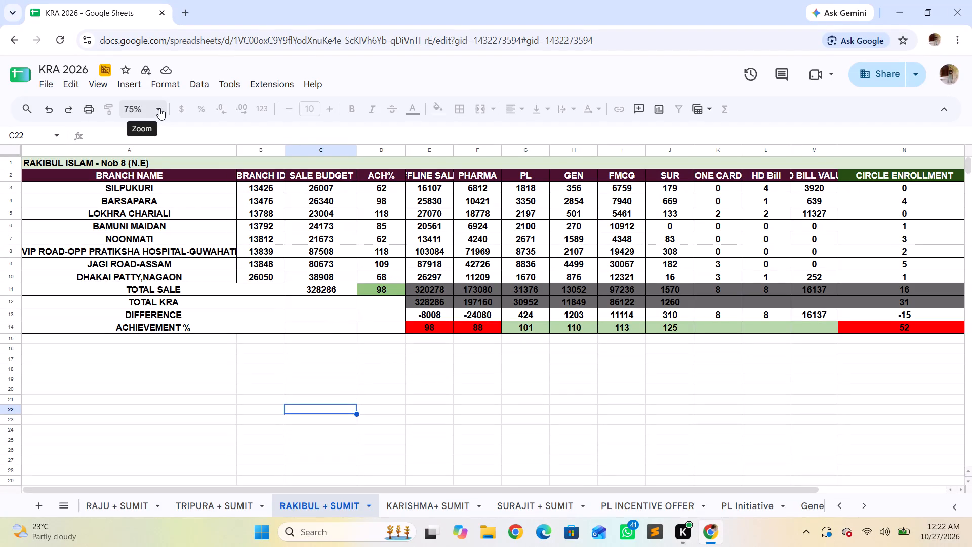
pyautogui.moveTo(159, 108); pyautogui.dragTo(144, 187)
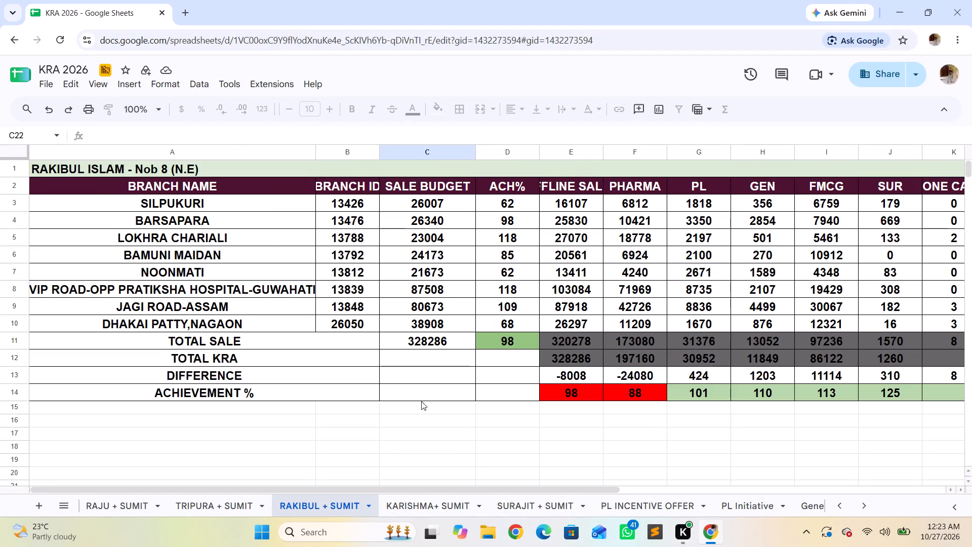
pyautogui.click(414, 425)
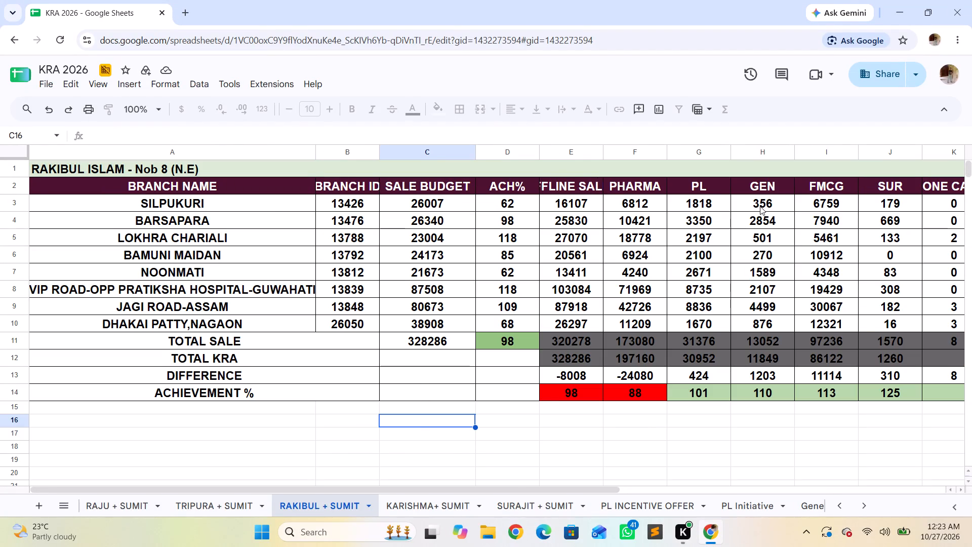
# Copy the GEN sales values for all branches from SILPUKURI through DHAKAI PATTY,NAGAON.
pyautogui.click(761, 206)
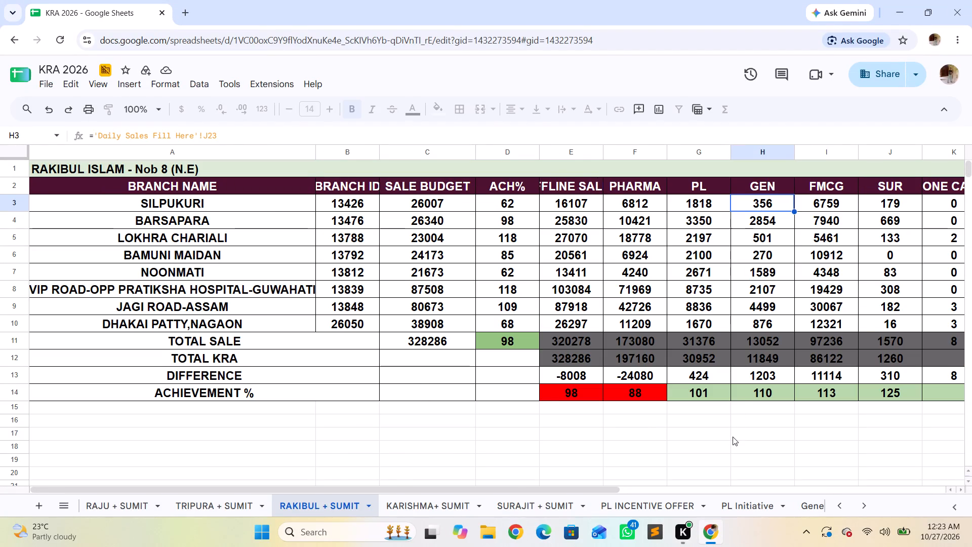
pyautogui.hotkey('shift', 'Down')
pyautogui.hotkey('shift', 'Down')
pyautogui.hotkey('shift', 'Down')
pyautogui.hotkey('shift', 'Down')
pyautogui.hotkey('shift', 'Down')
pyautogui.hotkey('shift', 'Down')
pyautogui.hotkey('shift', 'Down')
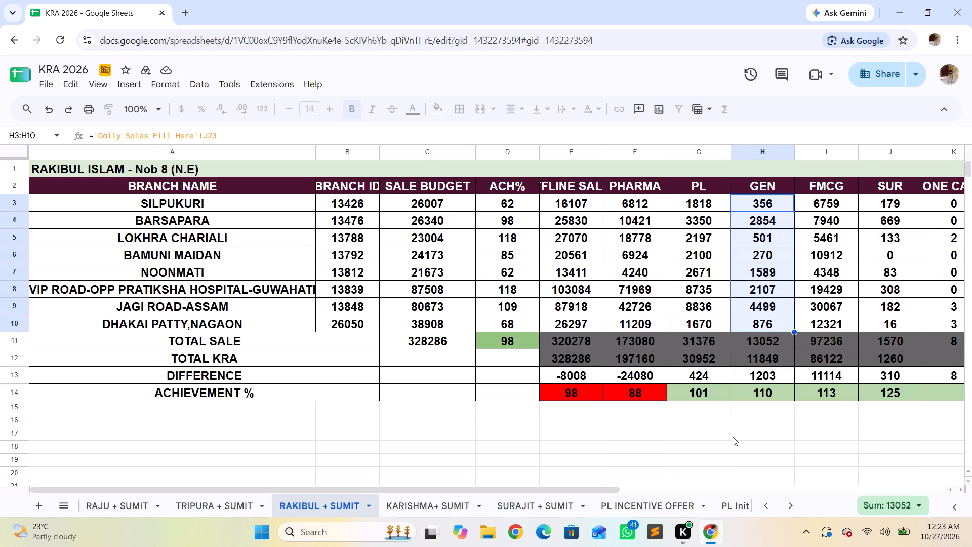
pyautogui.hotkey('ctrl', 'c')
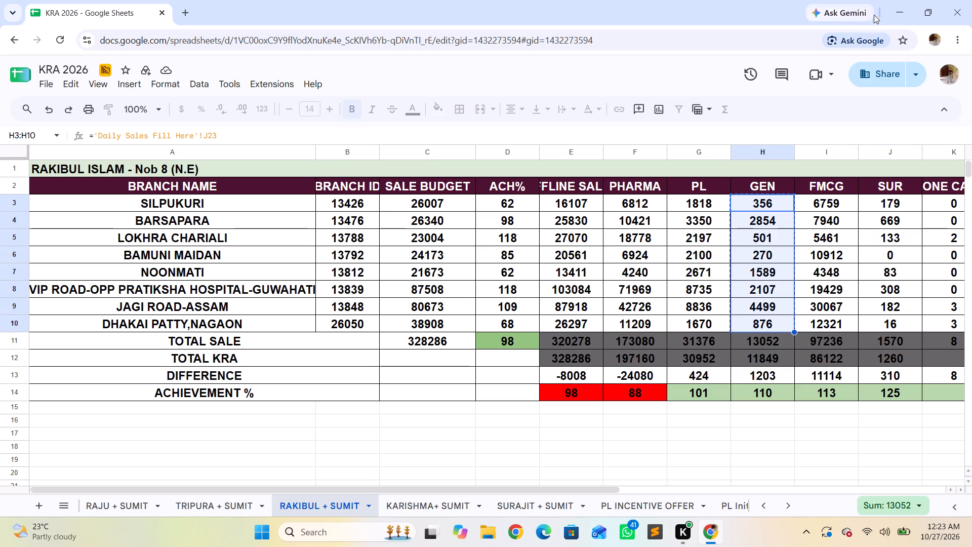
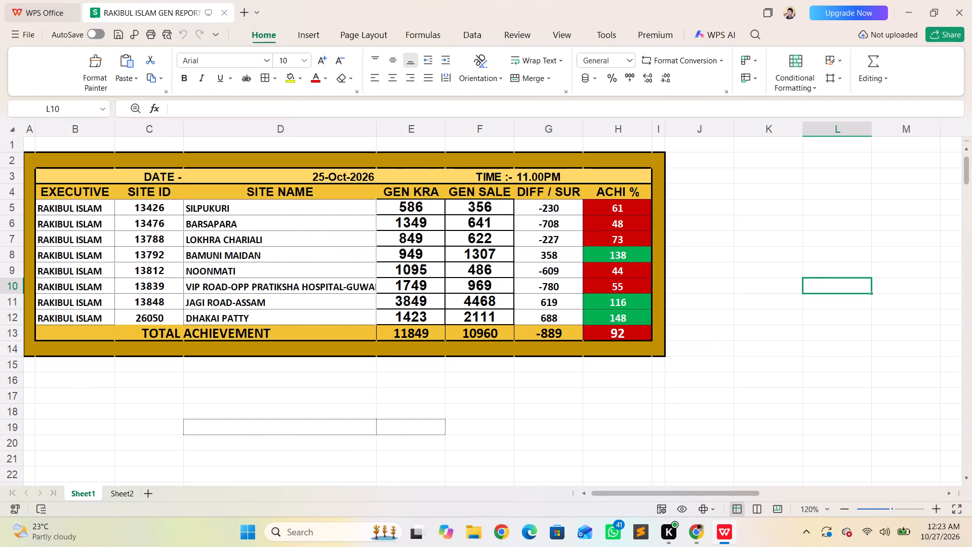
# Paste the copied branch sales into the GEN report's GEN SALE column, from SILPUKURI through DHAKAI PATTY.
pyautogui.moveTo(474, 208); pyautogui.dragTo(498, 436)
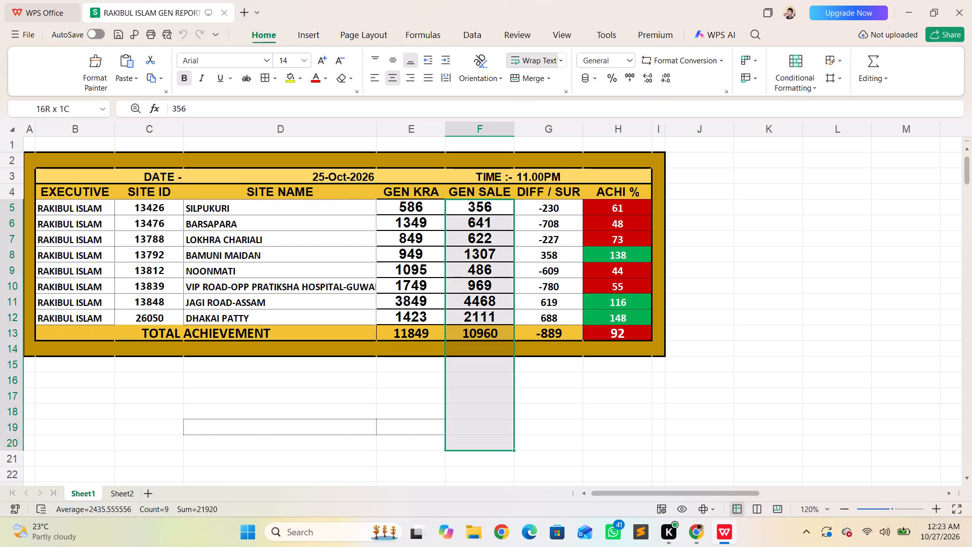
pyautogui.moveTo(498, 436); pyautogui.dragTo(492, 315)
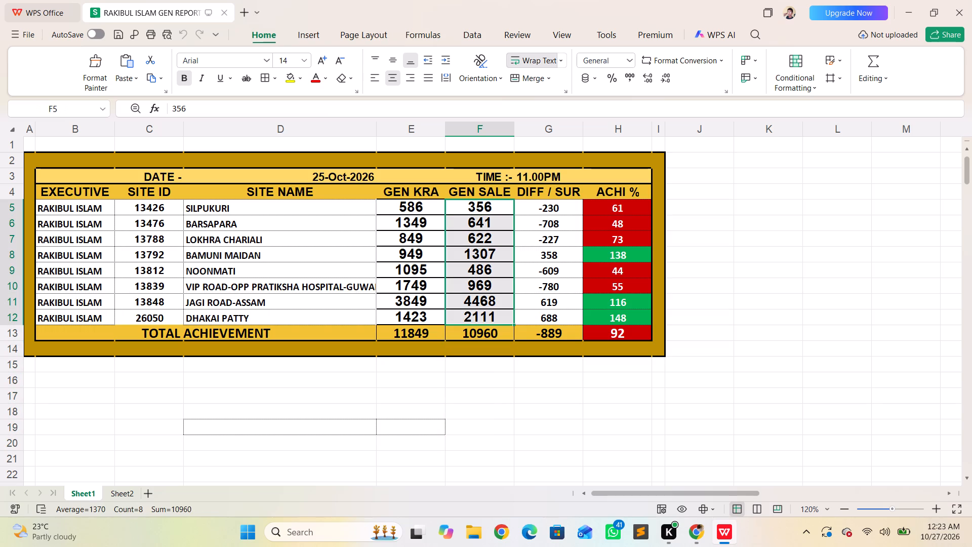
pyautogui.hotkey('ctrl', 'v')
# Set the report date in the table header to 10/26/2026.
pyautogui.click(328, 177)
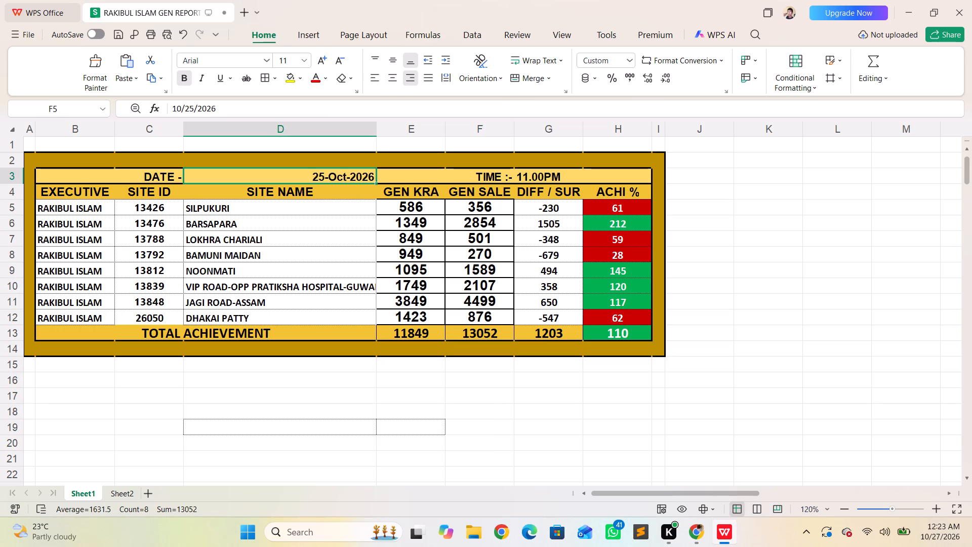
pyautogui.click(194, 106)
pyautogui.press('BackSpace')
pyautogui.press('6')
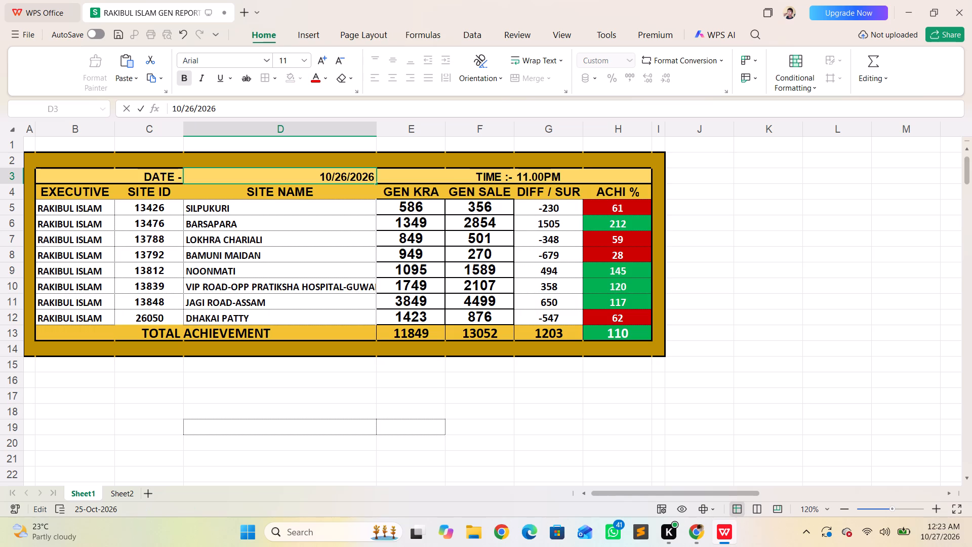
pyautogui.click(240, 399)
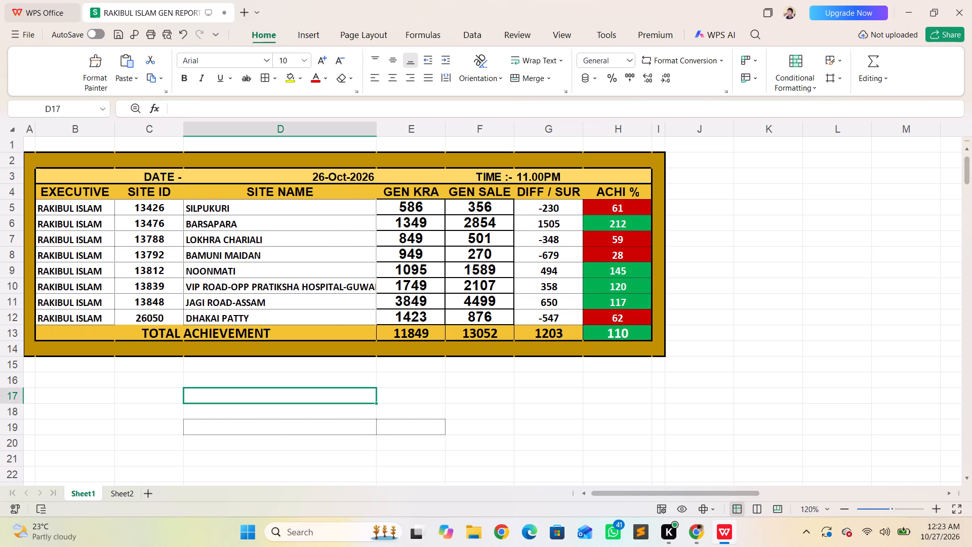
# Copy the entire GEN report table including its gold border, range A2:I14.
pyautogui.click(29, 159)
pyautogui.hotkey('shift', 'Down')
pyautogui.hotkey('shift', 'Down')
pyautogui.hotkey('shift', 'Down')
pyautogui.hotkey('shift', 'Down')
pyautogui.hotkey('shift', 'Down')
pyautogui.hotkey('shift', 'Down')
pyautogui.hotkey('shift', 'Down')
pyautogui.hotkey('shift', 'Down')
pyautogui.hotkey('shift', 'Down')
pyautogui.hotkey('shift', 'Down')
pyautogui.hotkey('shift', 'Down')
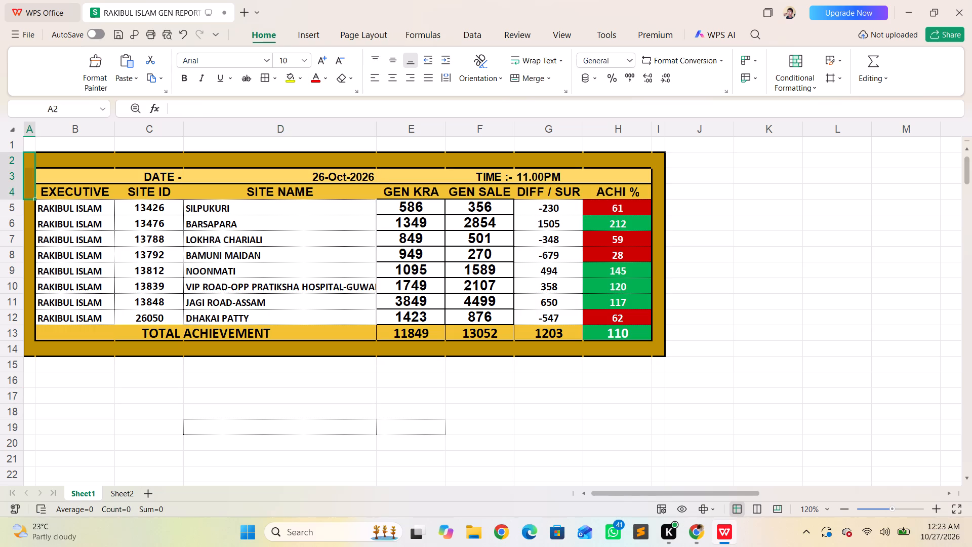
pyautogui.hotkey('shift', 'Down')
pyautogui.hotkey('shift', 'Right')
pyautogui.hotkey('shift', 'Right')
pyautogui.hotkey('shift', 'Right')
pyautogui.hotkey('shift', 'Right')
pyautogui.hotkey('shift', 'Right')
pyautogui.hotkey('shift', 'Right')
pyautogui.hotkey('shift', 'Right')
pyautogui.hotkey('shift', 'Left')
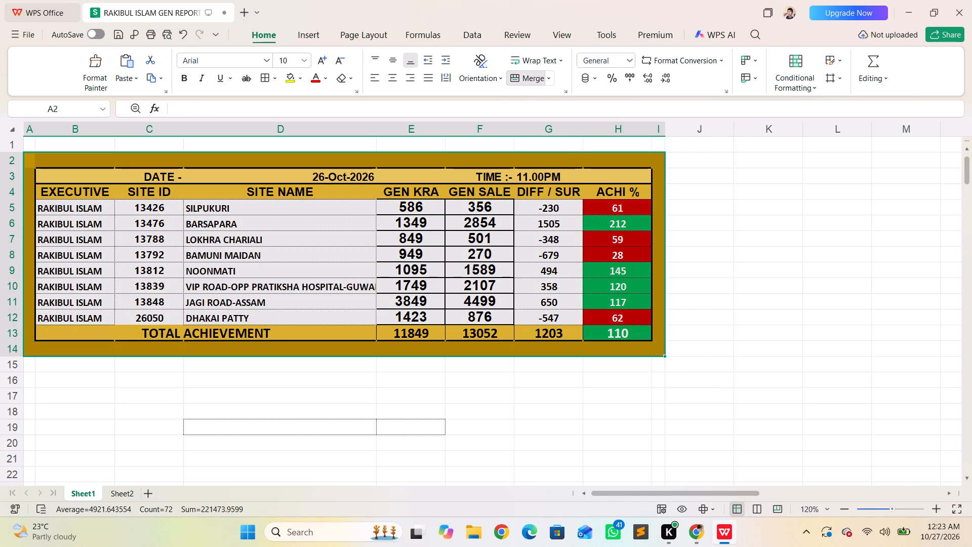
pyautogui.hotkey('ctrl', 'c')
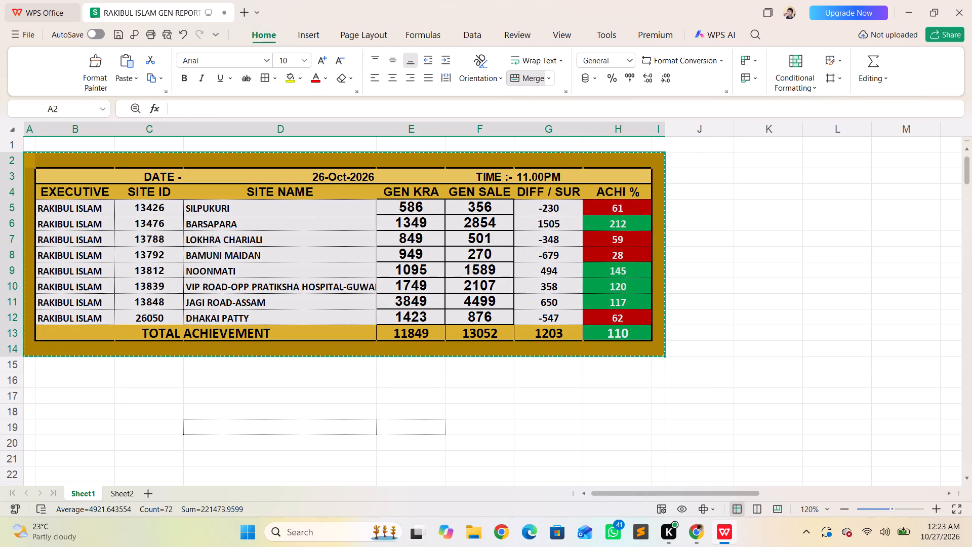
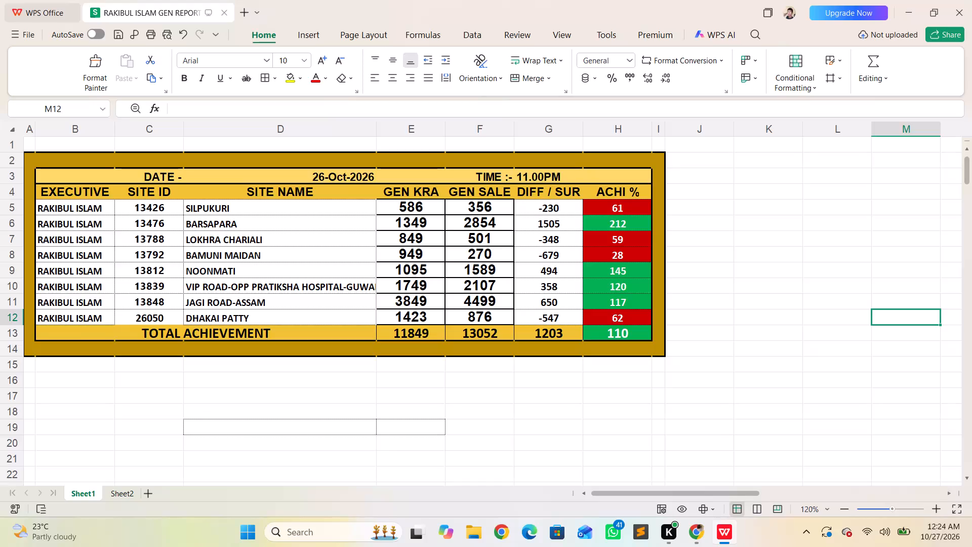
pyautogui.click(971, 0)
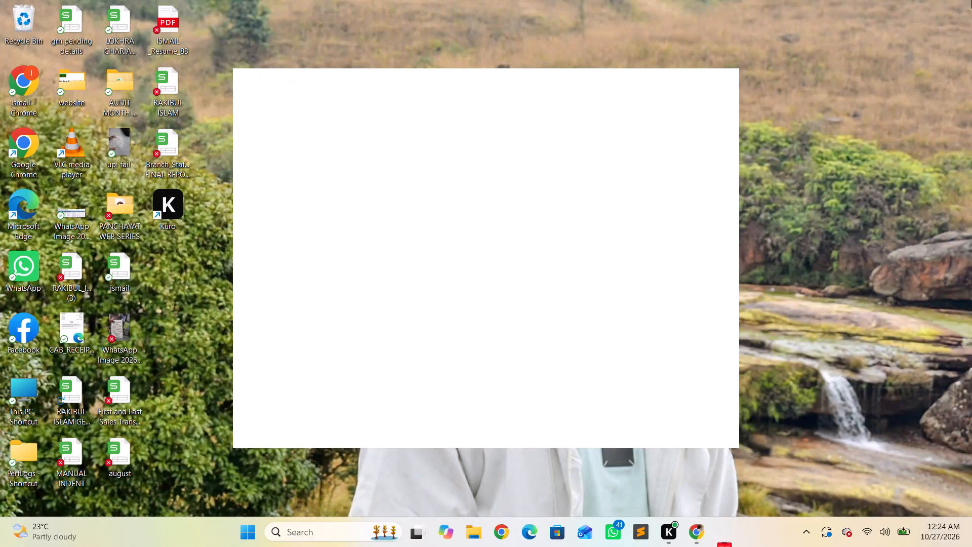
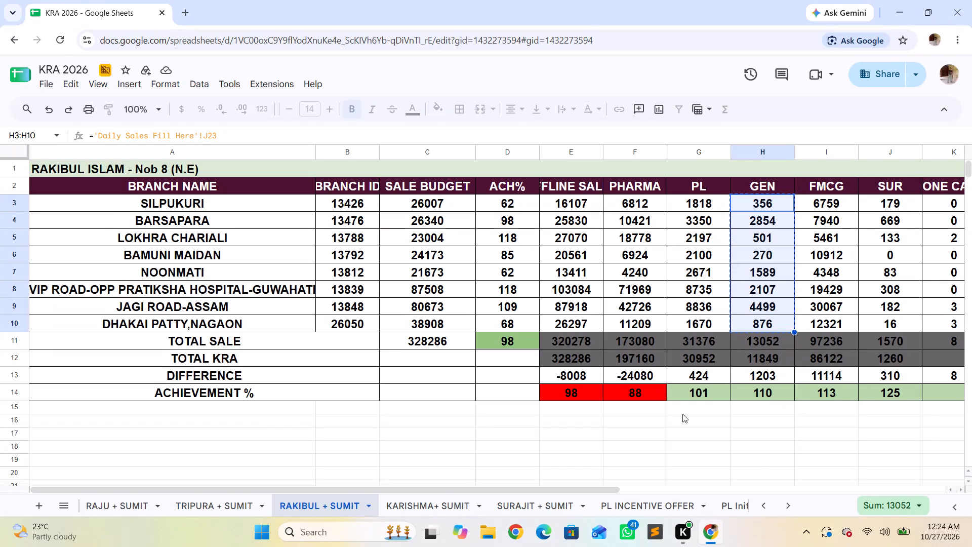
# Return to the Daily Sales Fill Here sheet of the KRA 2026 spreadsheet and view its first store rows.
pyautogui.tripleClick(770, 512)
pyautogui.tripleClick(770, 512)
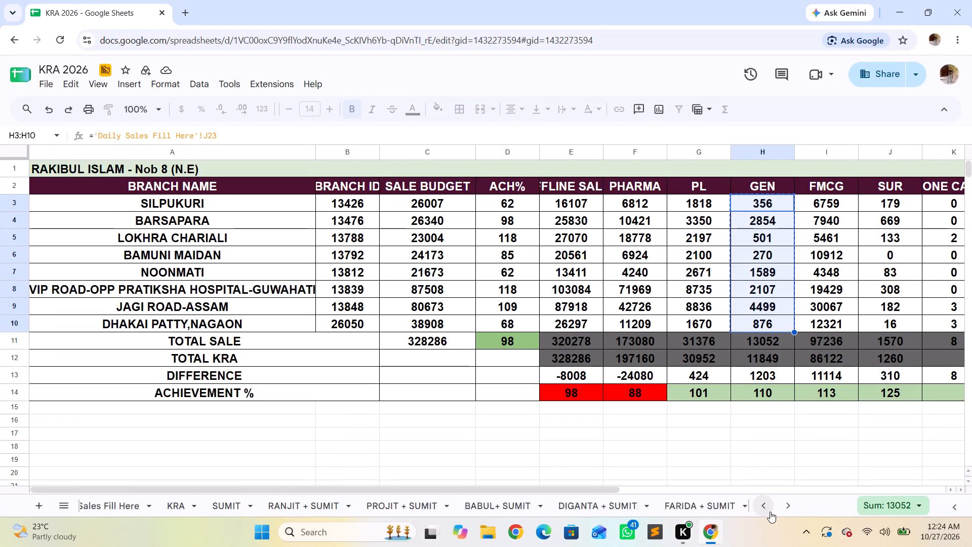
pyautogui.click(770, 512)
pyautogui.moveTo(770, 512); pyautogui.dragTo(517, 505)
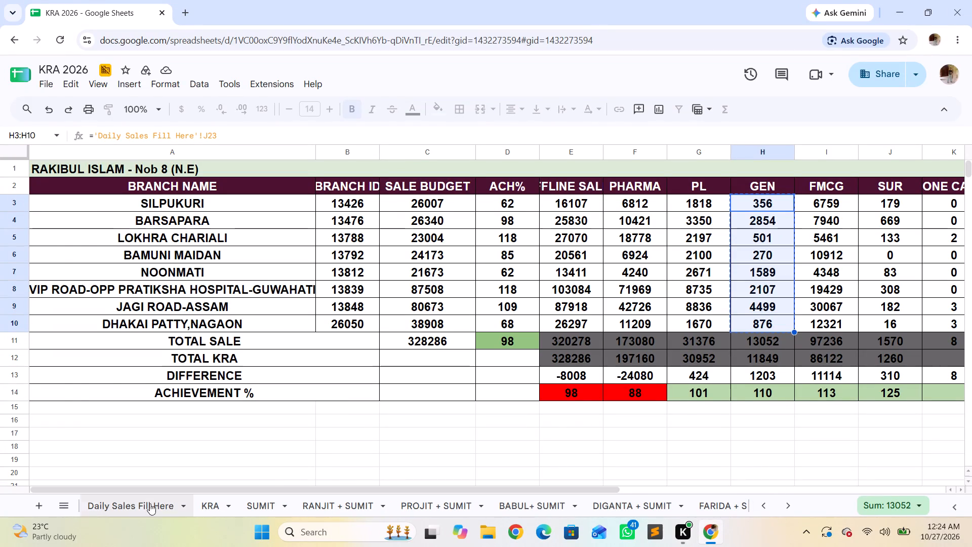
pyautogui.click(132, 509)
pyautogui.scroll(3, 418, 361)
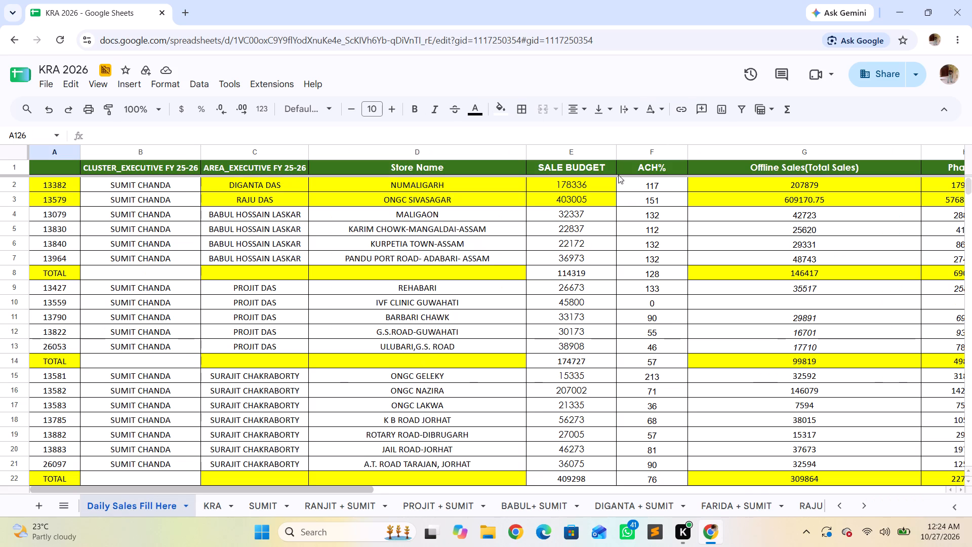
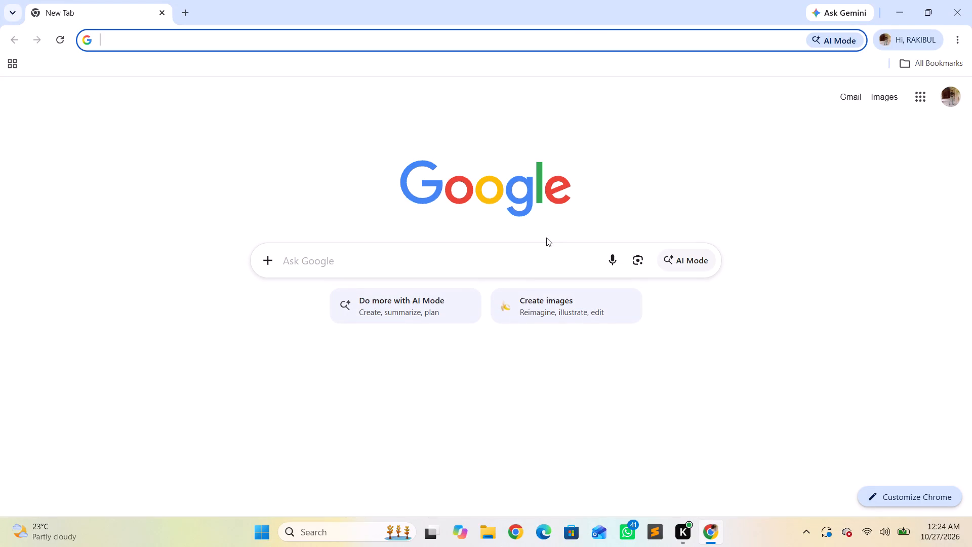
# Open Google Sheets from the new browser tab's Google apps.
pyautogui.click(915, 97)
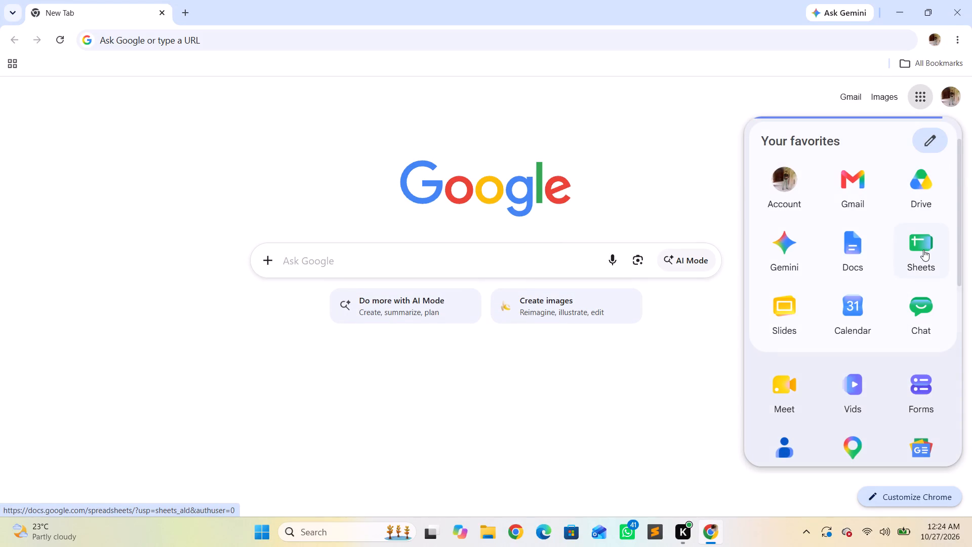
pyautogui.click(923, 250)
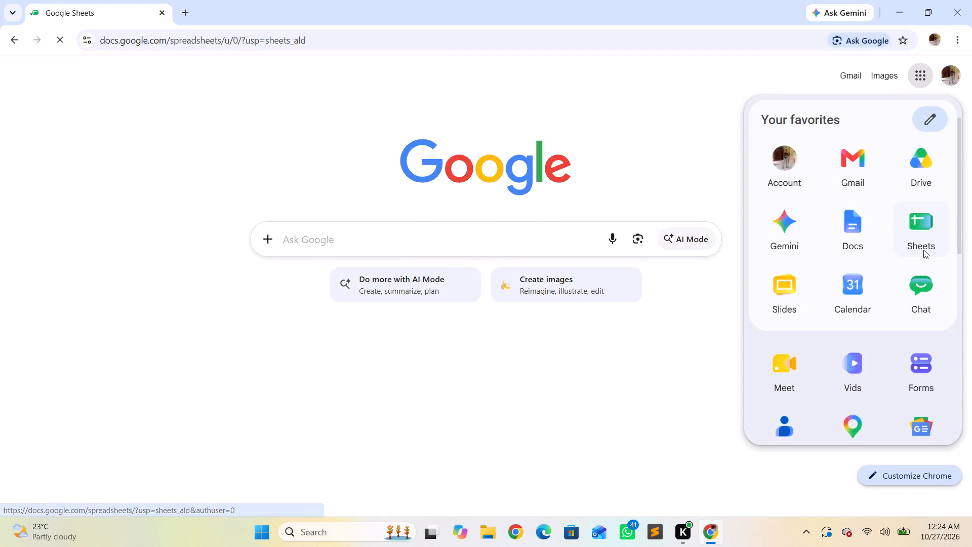